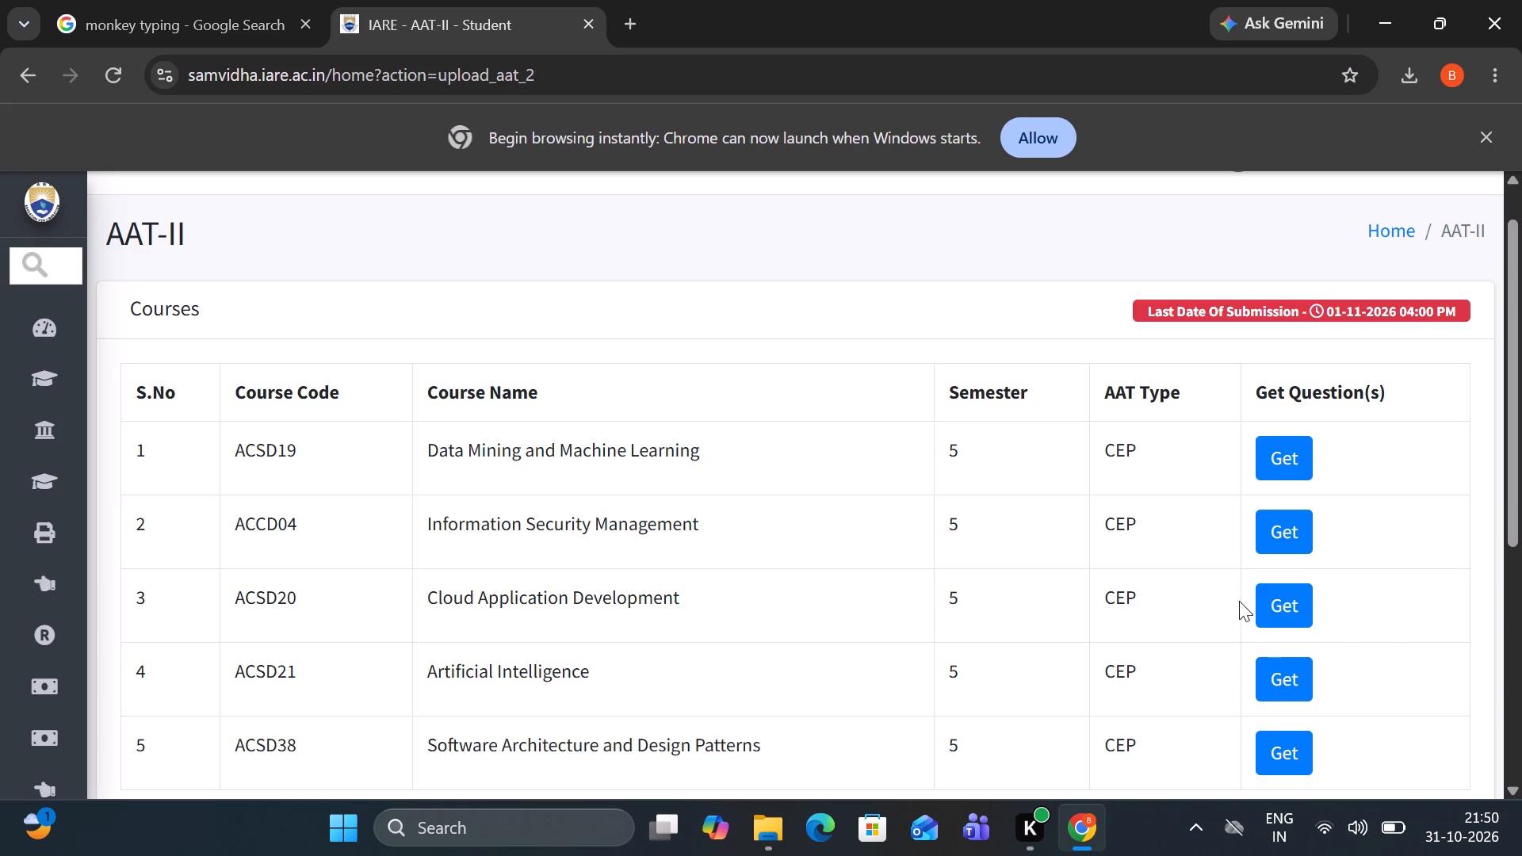
Get the assigned question for the Information Security Management course, ACCD04, and bring its assignment entry into view.
left_click(1279, 541)
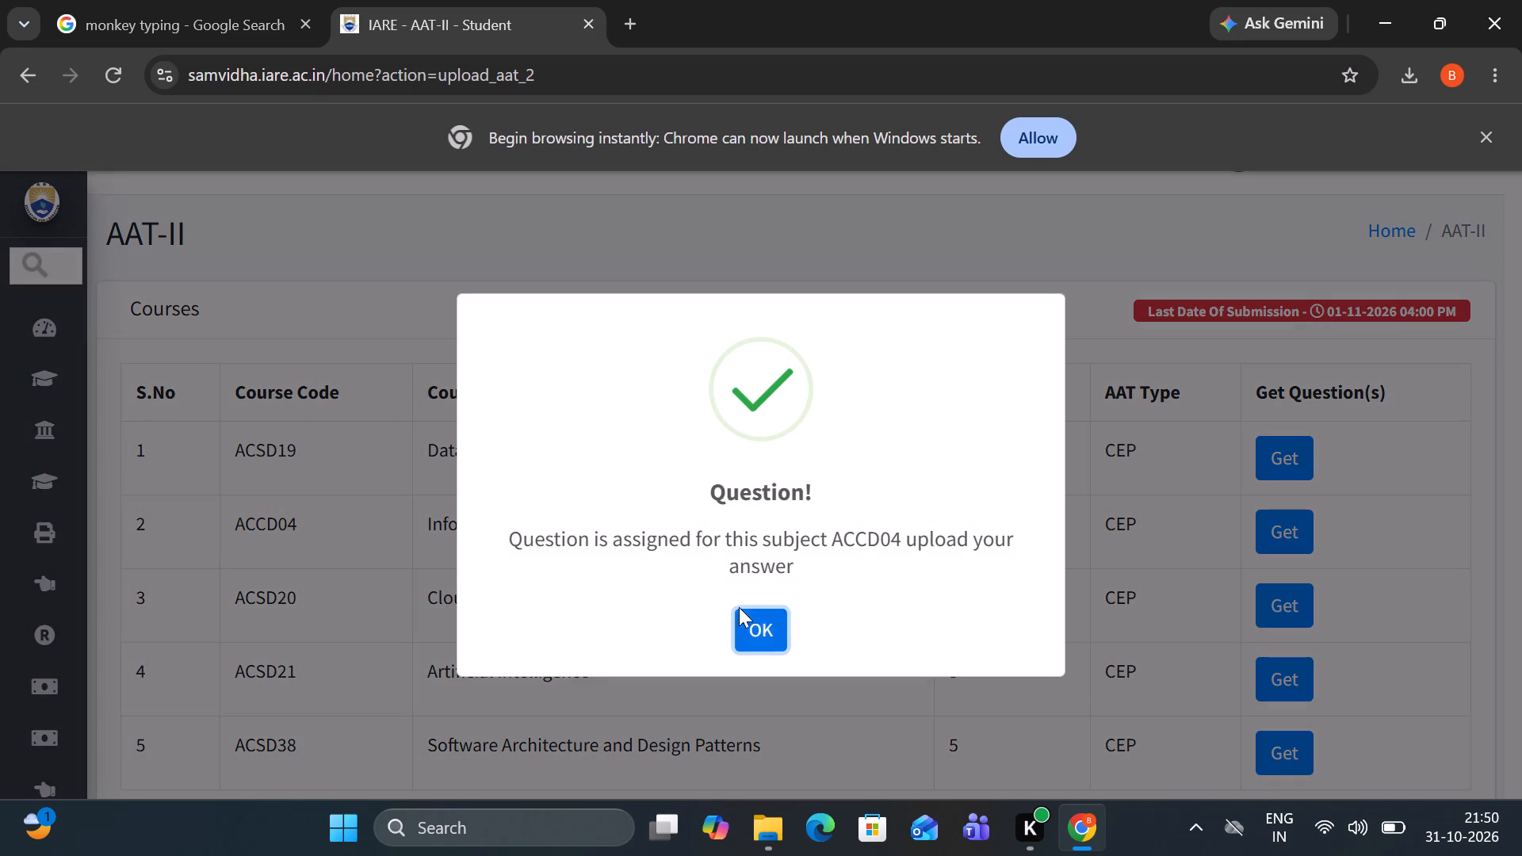
left_click(755, 629)
scroll(755, 629, "down", 2)
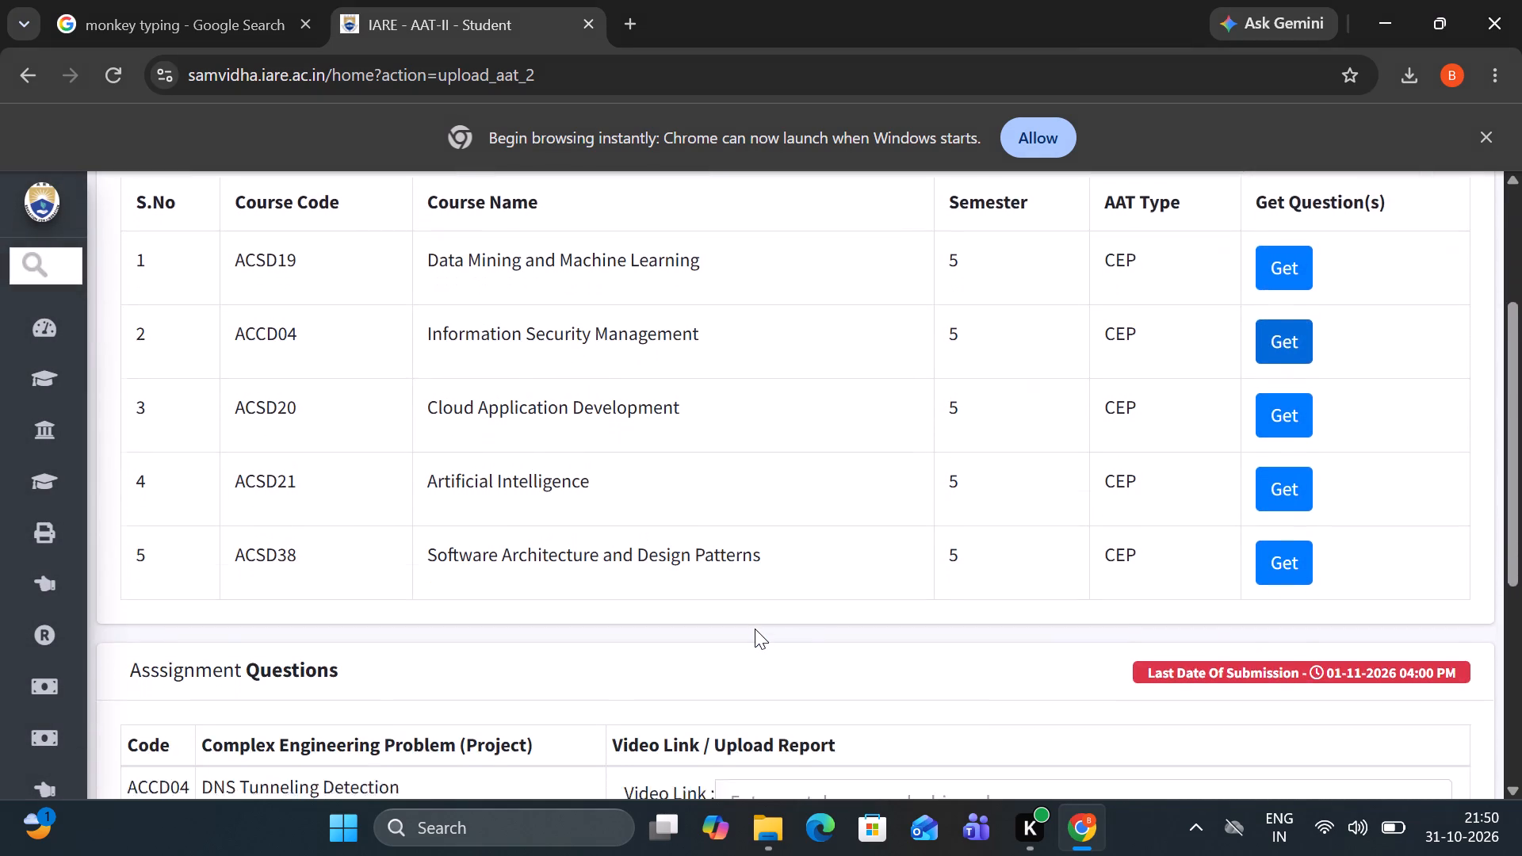
scroll(755, 629, "down", 3)
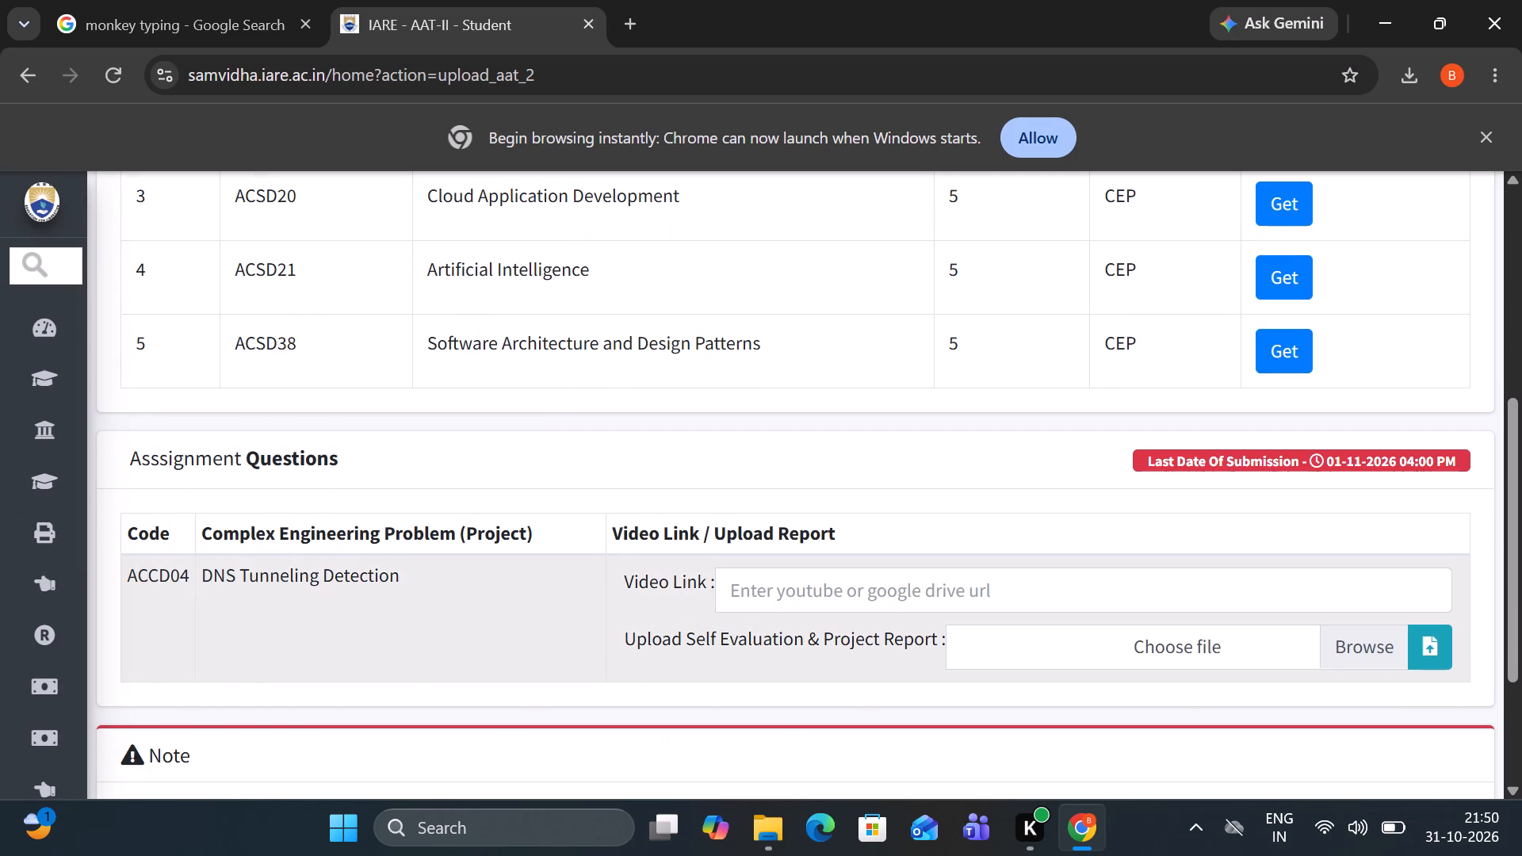
Copy the project title "DNS Tunneling Detection" from the ACCD04 assignment entry.
left_click_drag(201, 566, 396, 583)
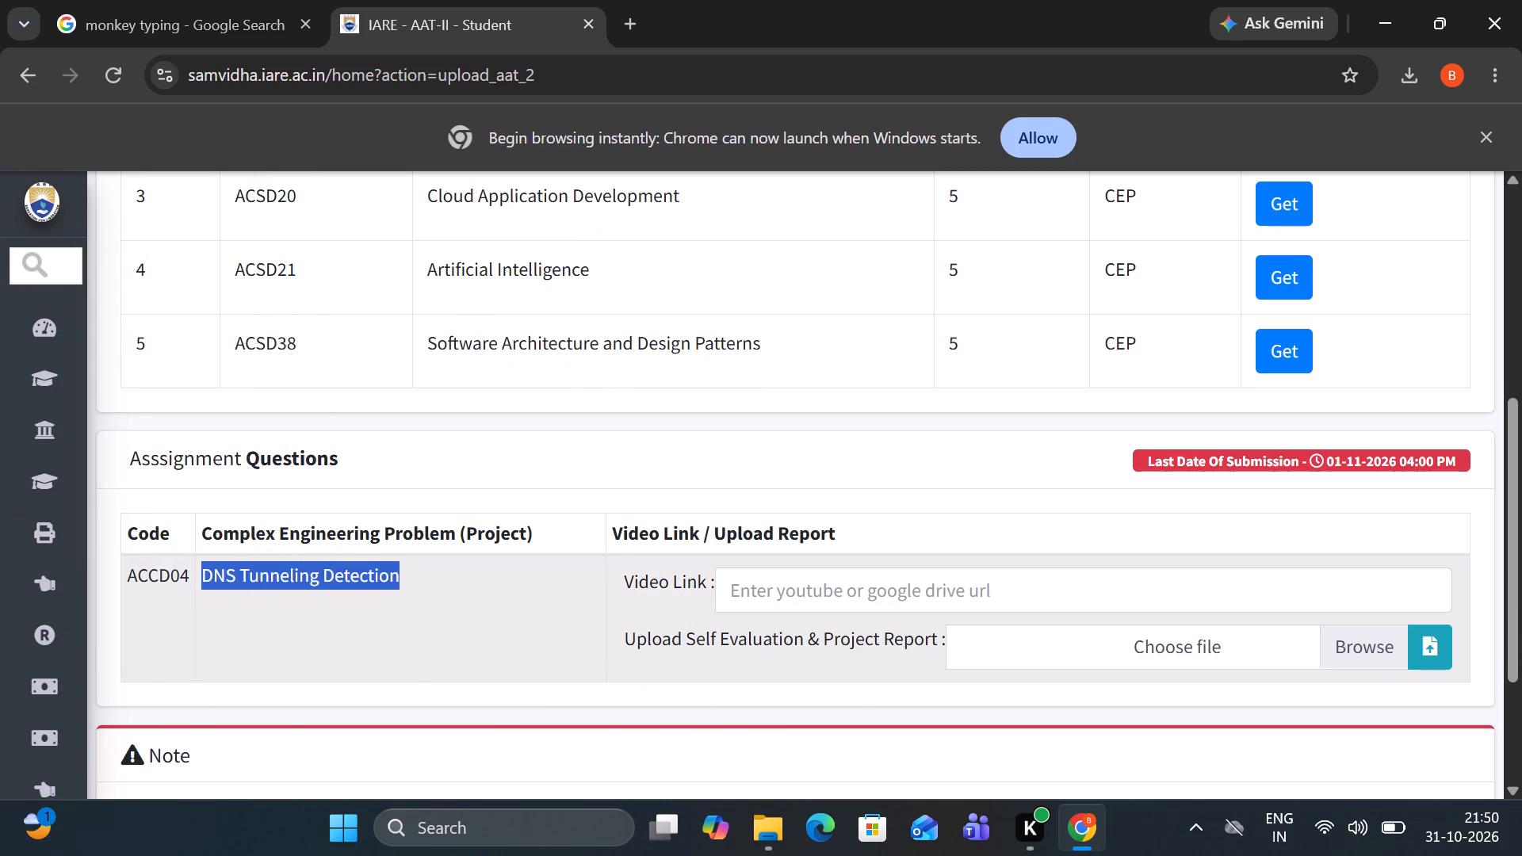
left_click_drag(396, 583, 410, 587)
key("ctrl+c")
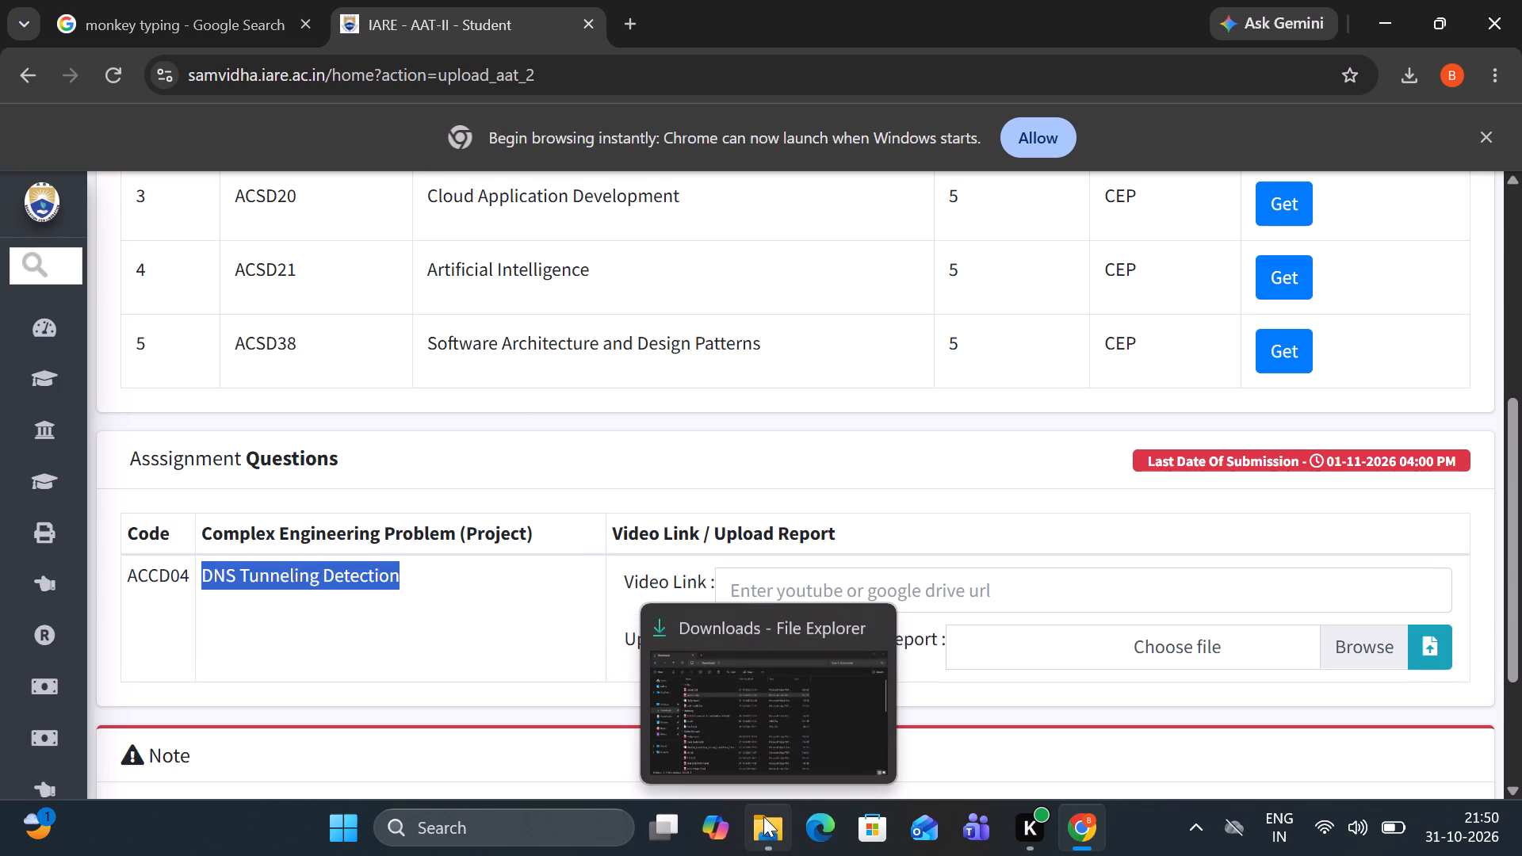
Switch to File Explorer and open the Word document API_Security_Breach_Report from the Downloads folder.
left_click(775, 837)
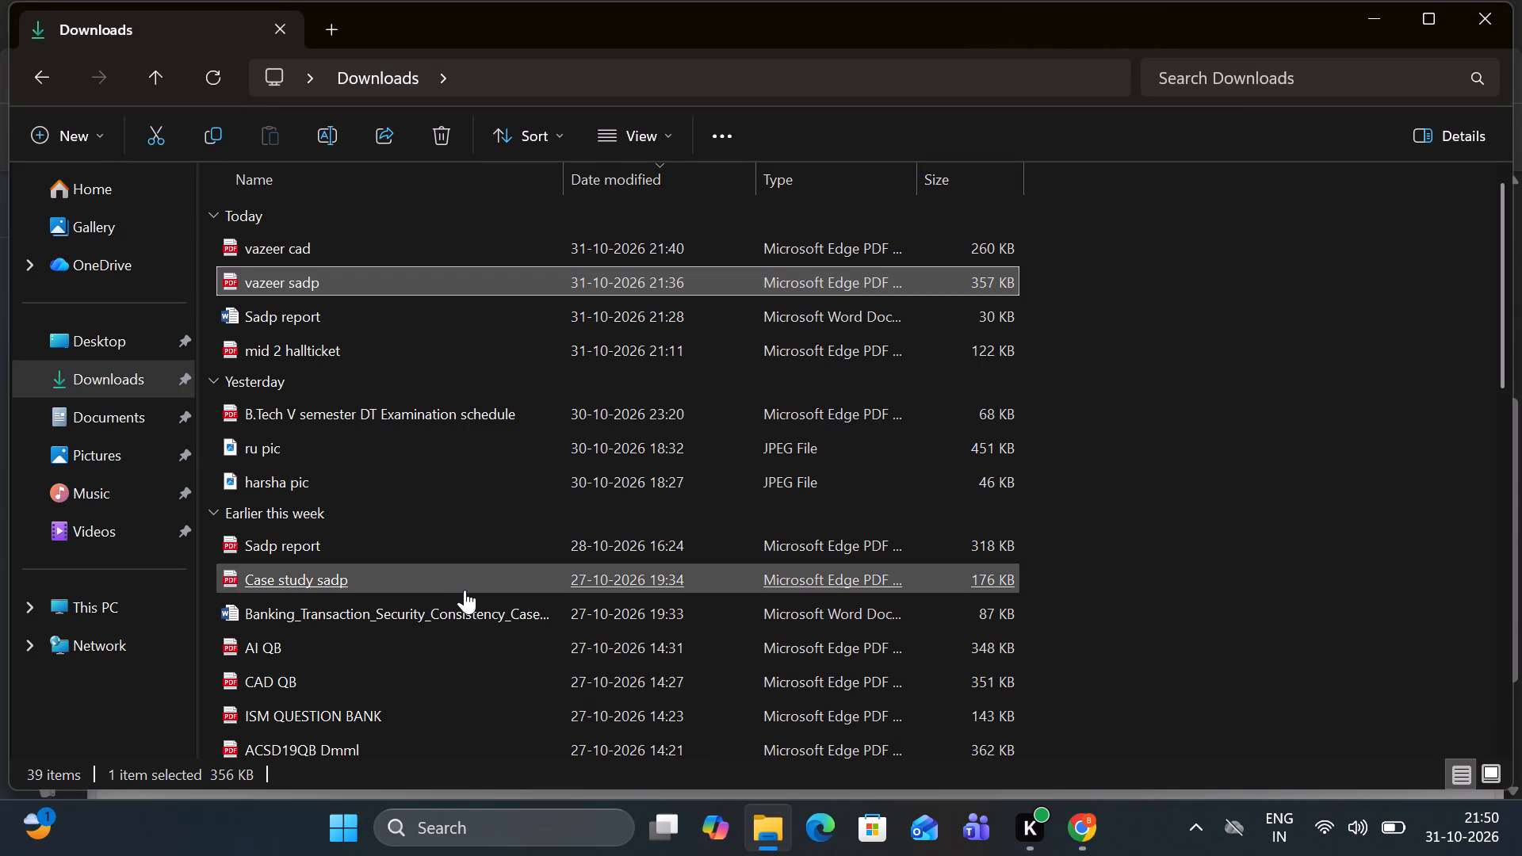
scroll(465, 589, "down", 2)
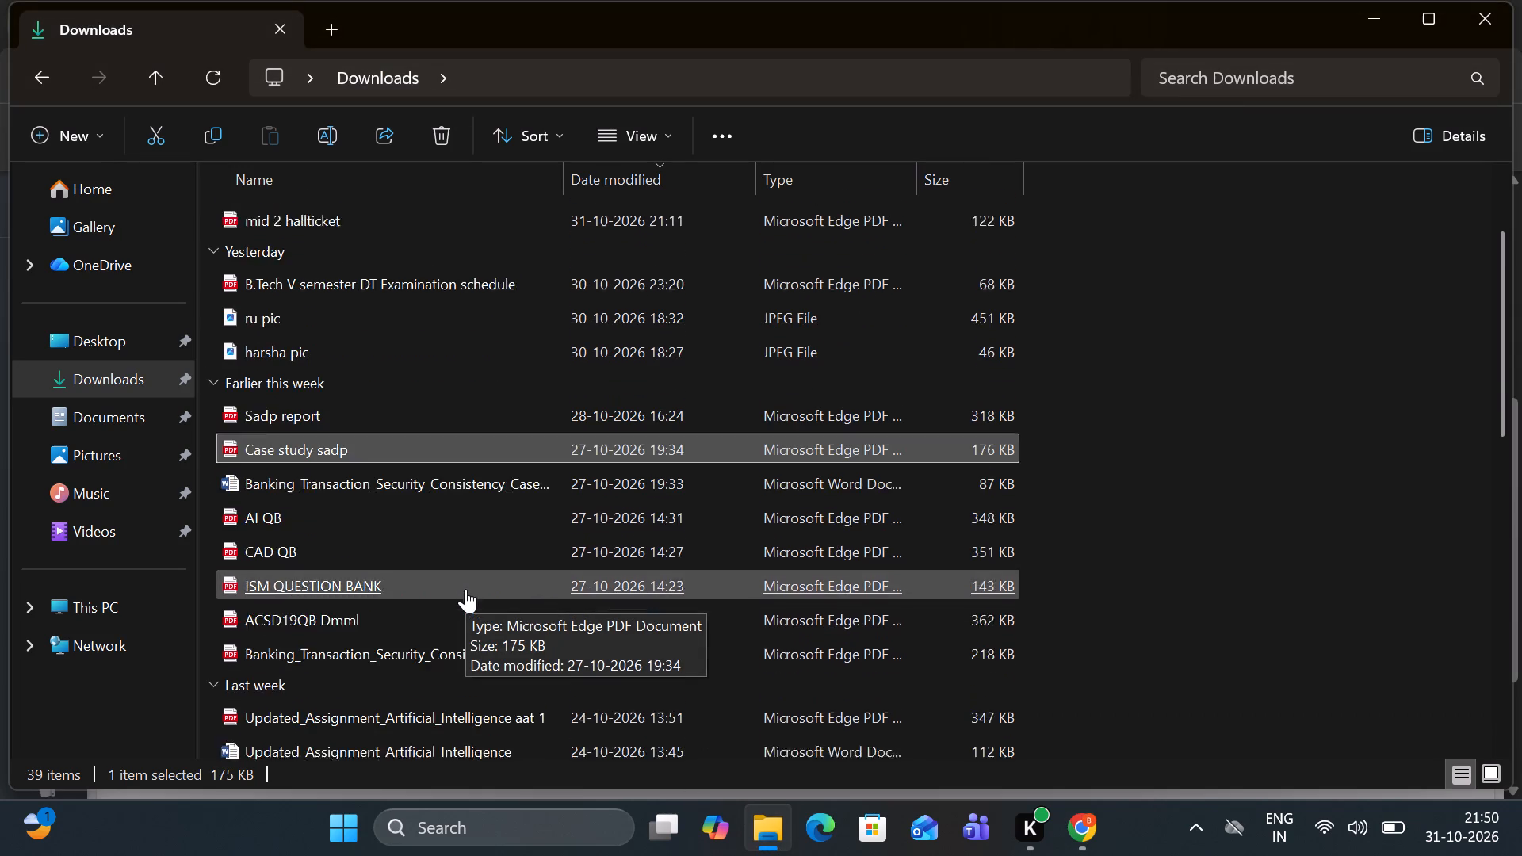
scroll(465, 589, "down", 3)
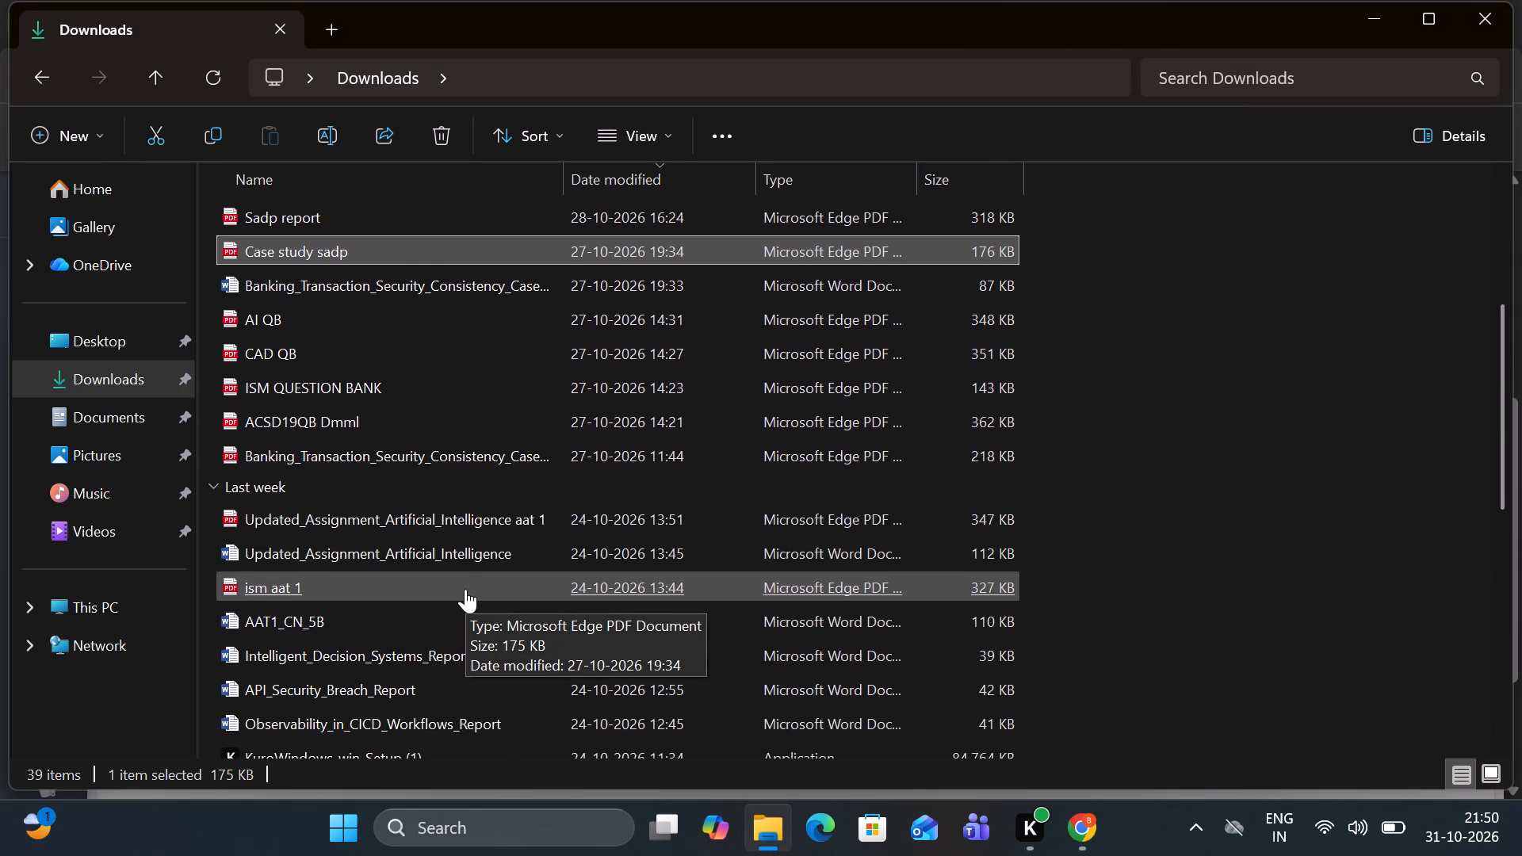
scroll(465, 589, "down", 1)
left_click(372, 629)
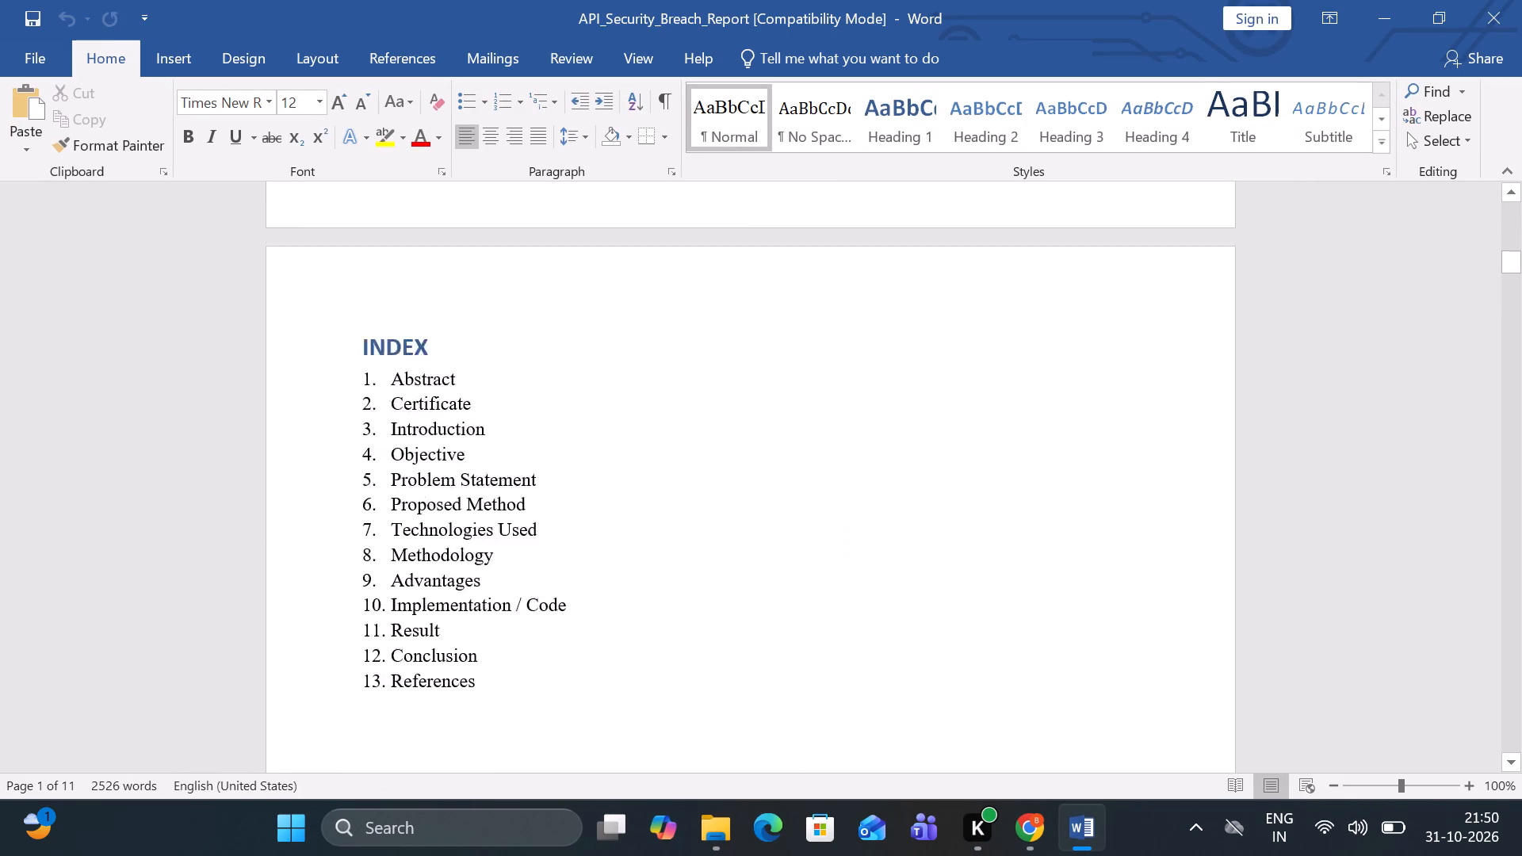
Replace the report's cover page title "API SECURITY BREACH" with the copied title "DNS Tunneling Detection".
left_click(958, 407)
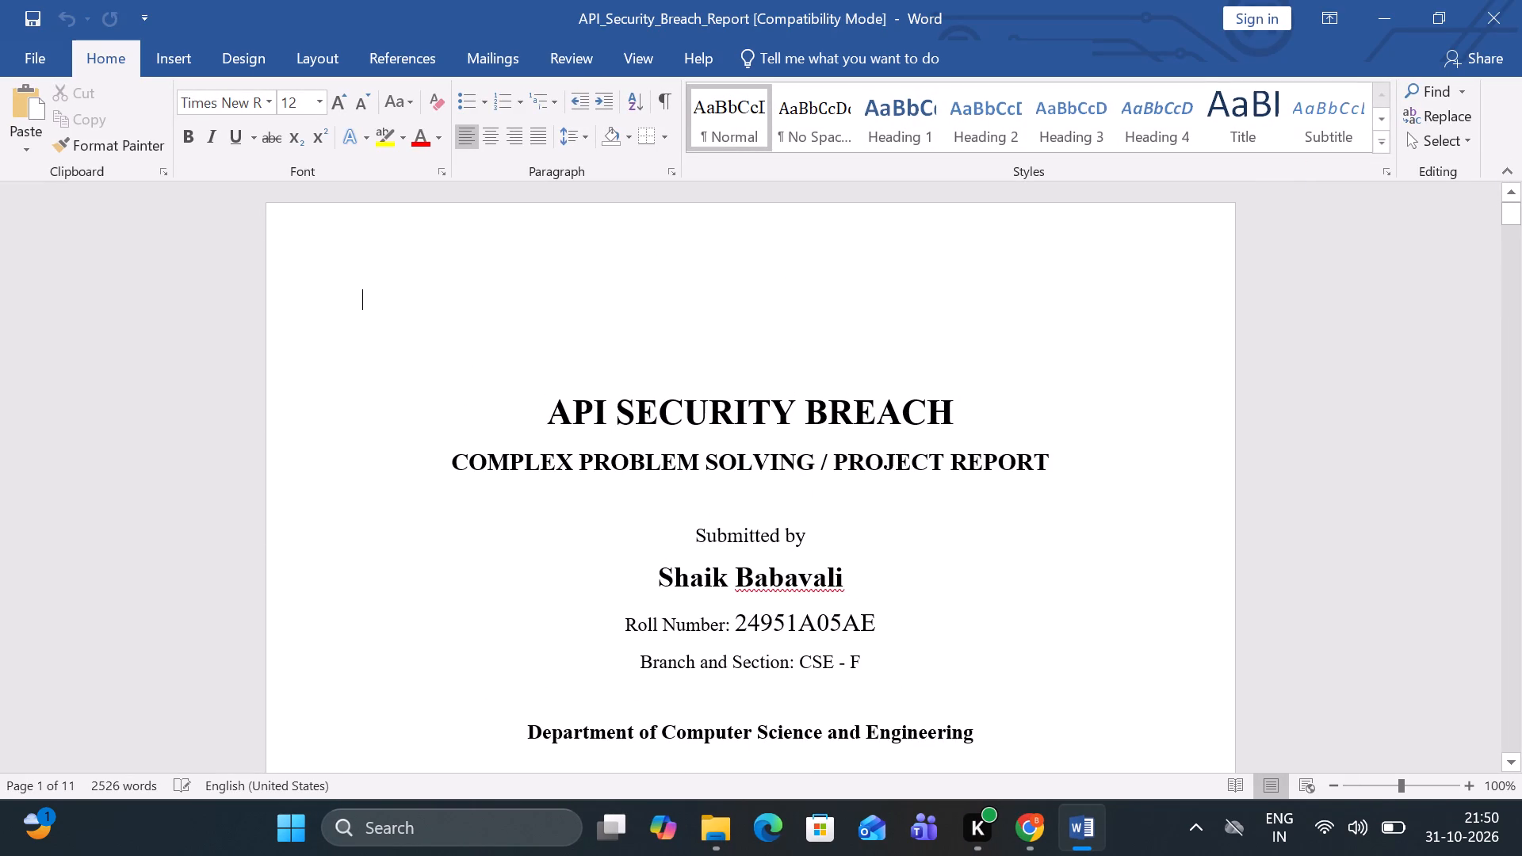
key("BackSpace")
key("BackSpace")
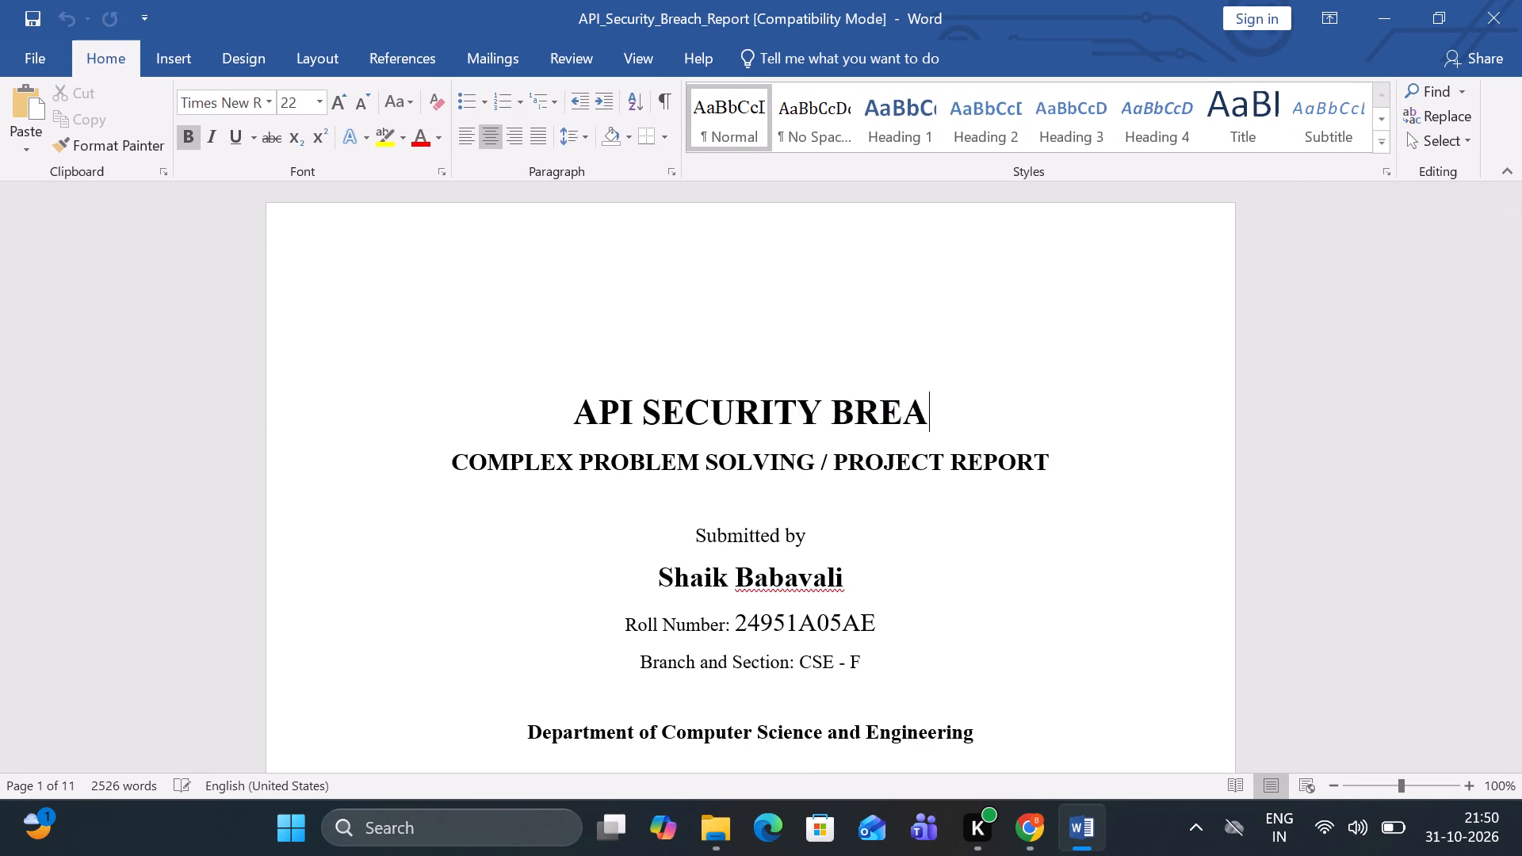
key("BackSpace")
key("BackSpace")
key("BackSpace")
key("BackSpace")
key("BackSpace")
key("BackSpace")
key("BackSpace")
key("BackSpace")
key("BackSpace")
key("BackSpace")
key("BackSpace")
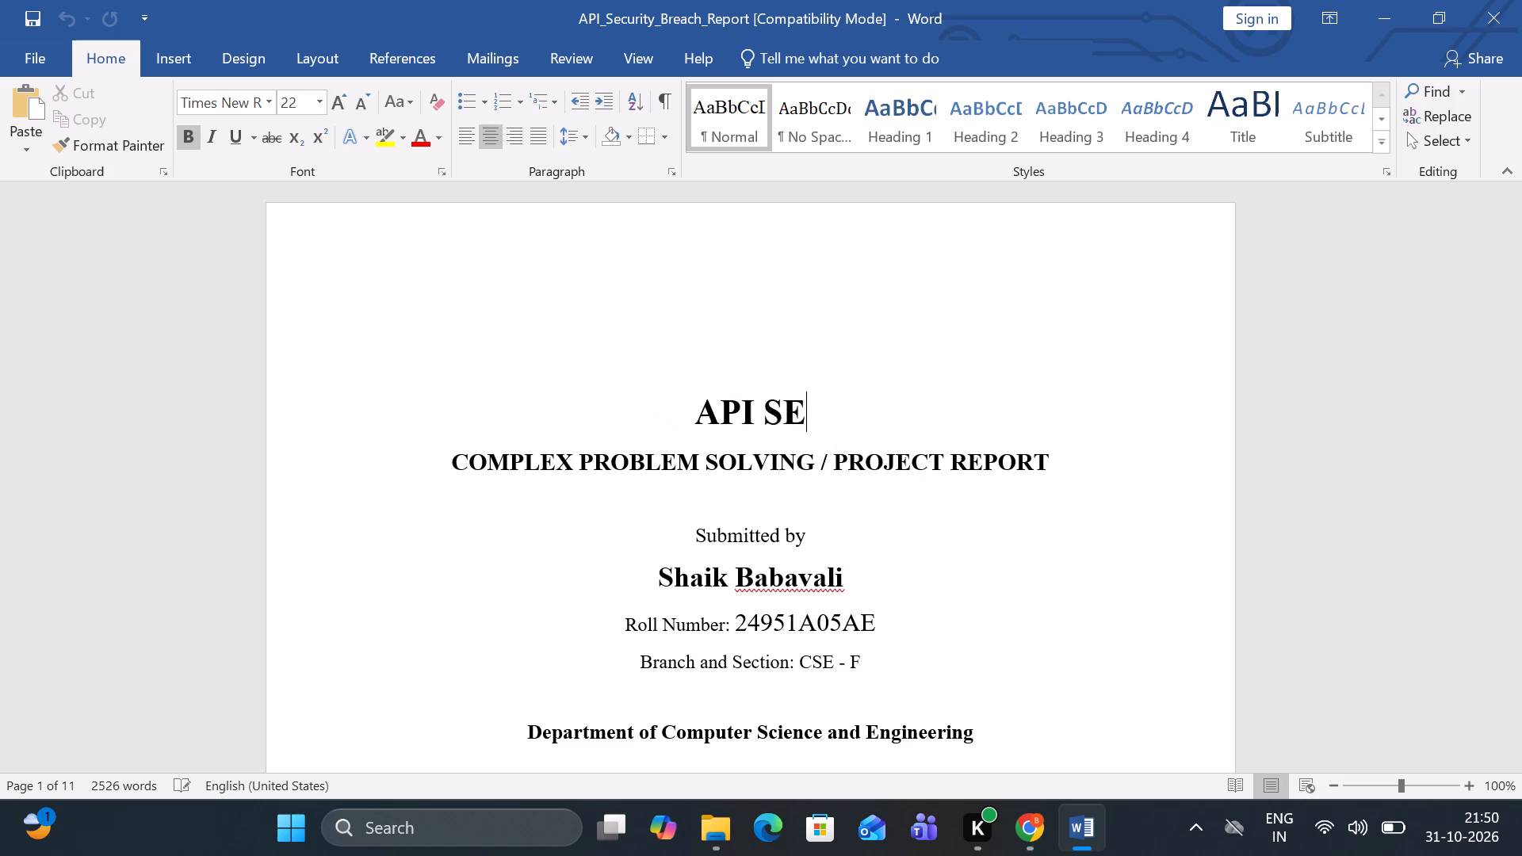
key("BackSpace")
key("BackSpace")
key("BackSpace")
key("BackSpace")
key("BackSpace")
key("BackSpace")
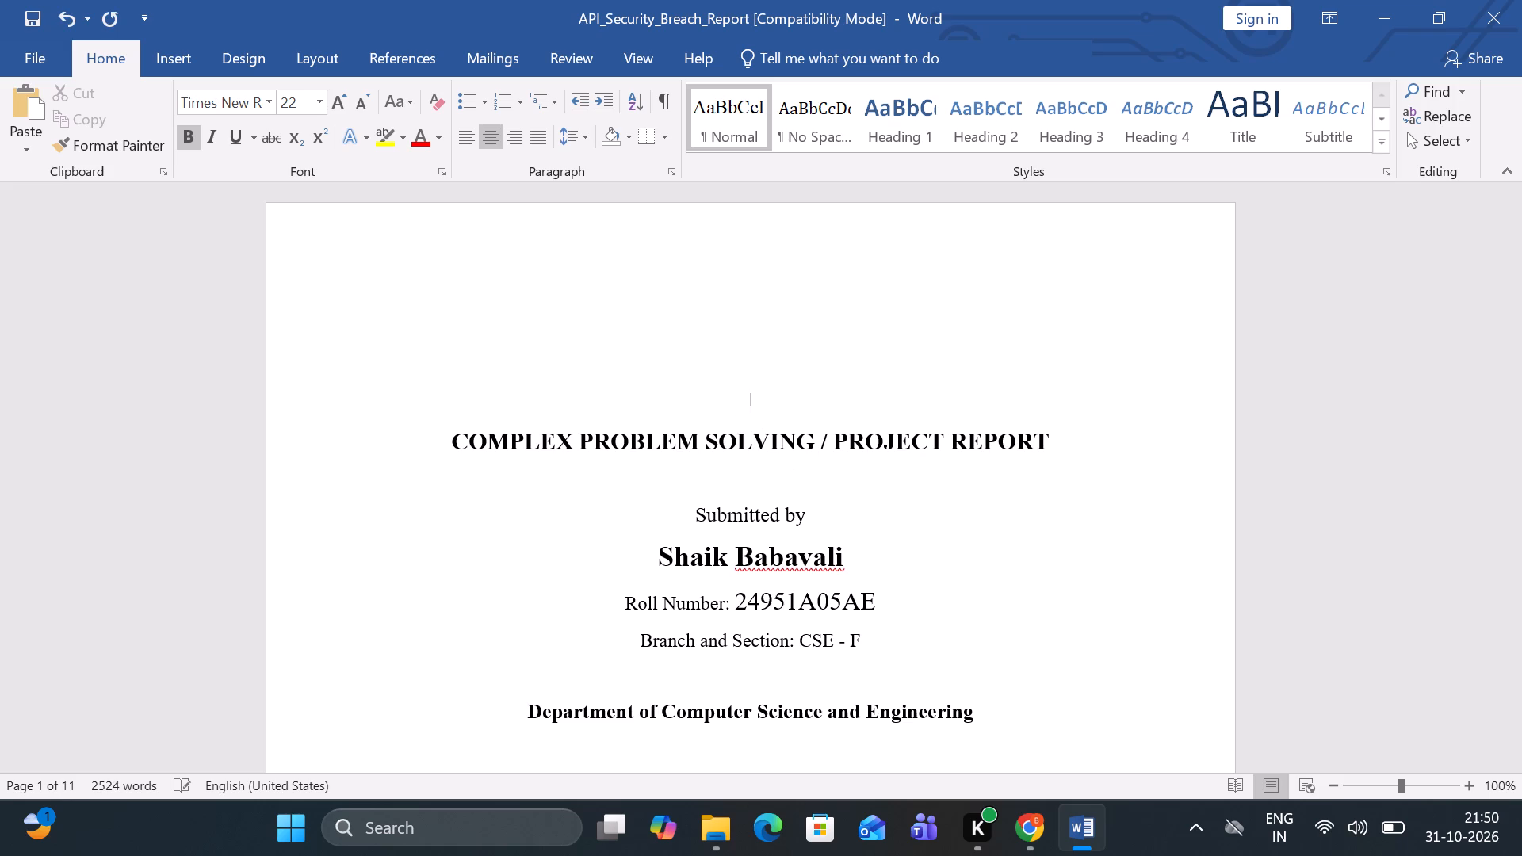
key("ctrl+v")
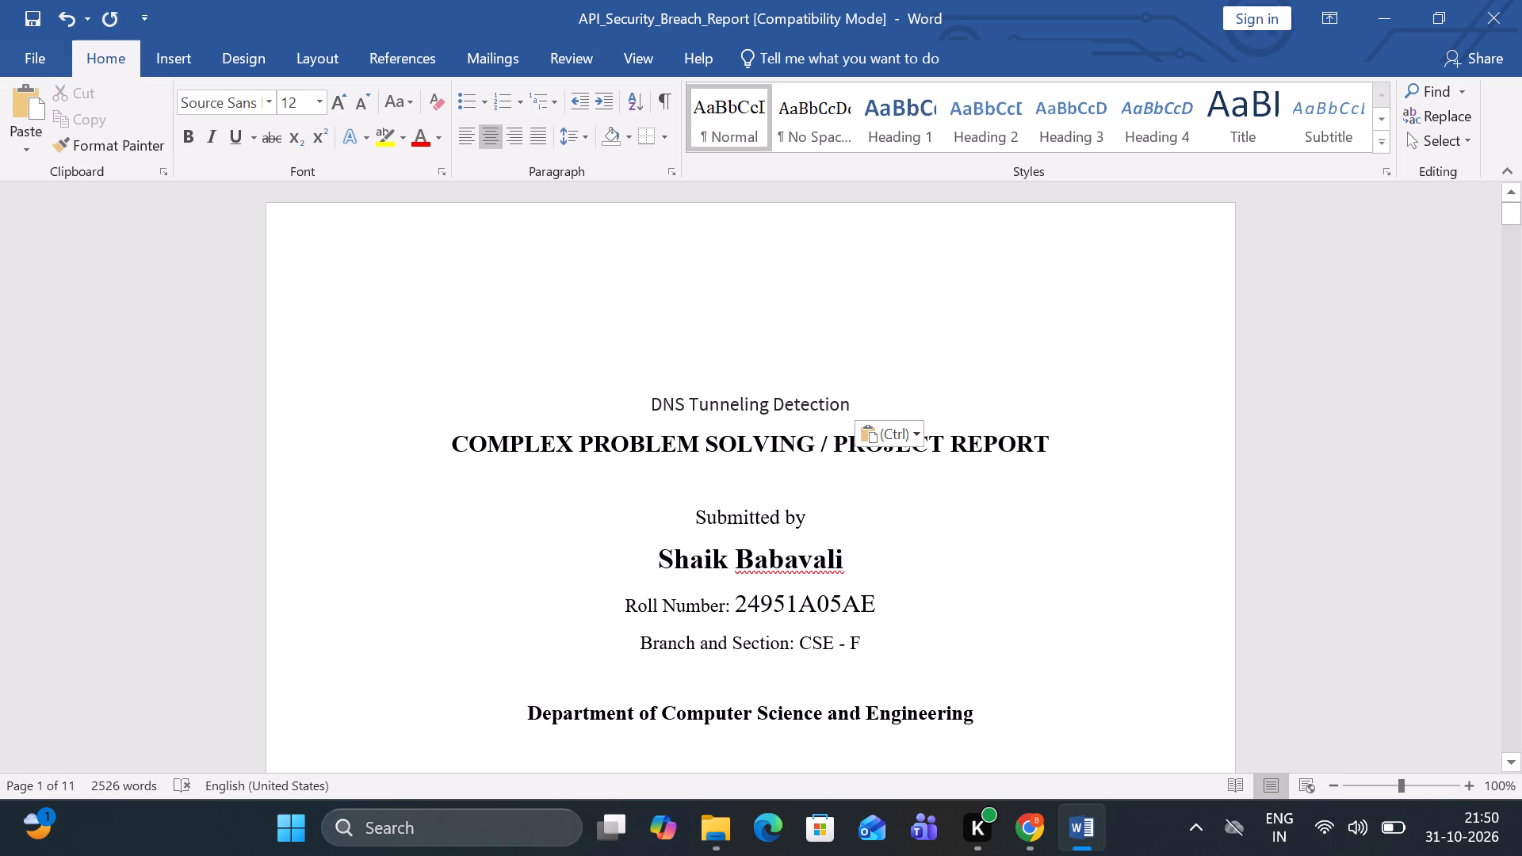
Set the font size of the cover page title "DNS Tunneling Detection" to 24.
left_click(647, 403)
left_click_drag(647, 403, 852, 384)
left_click_drag(852, 384, 623, 405)
left_click_drag(651, 399, 870, 396)
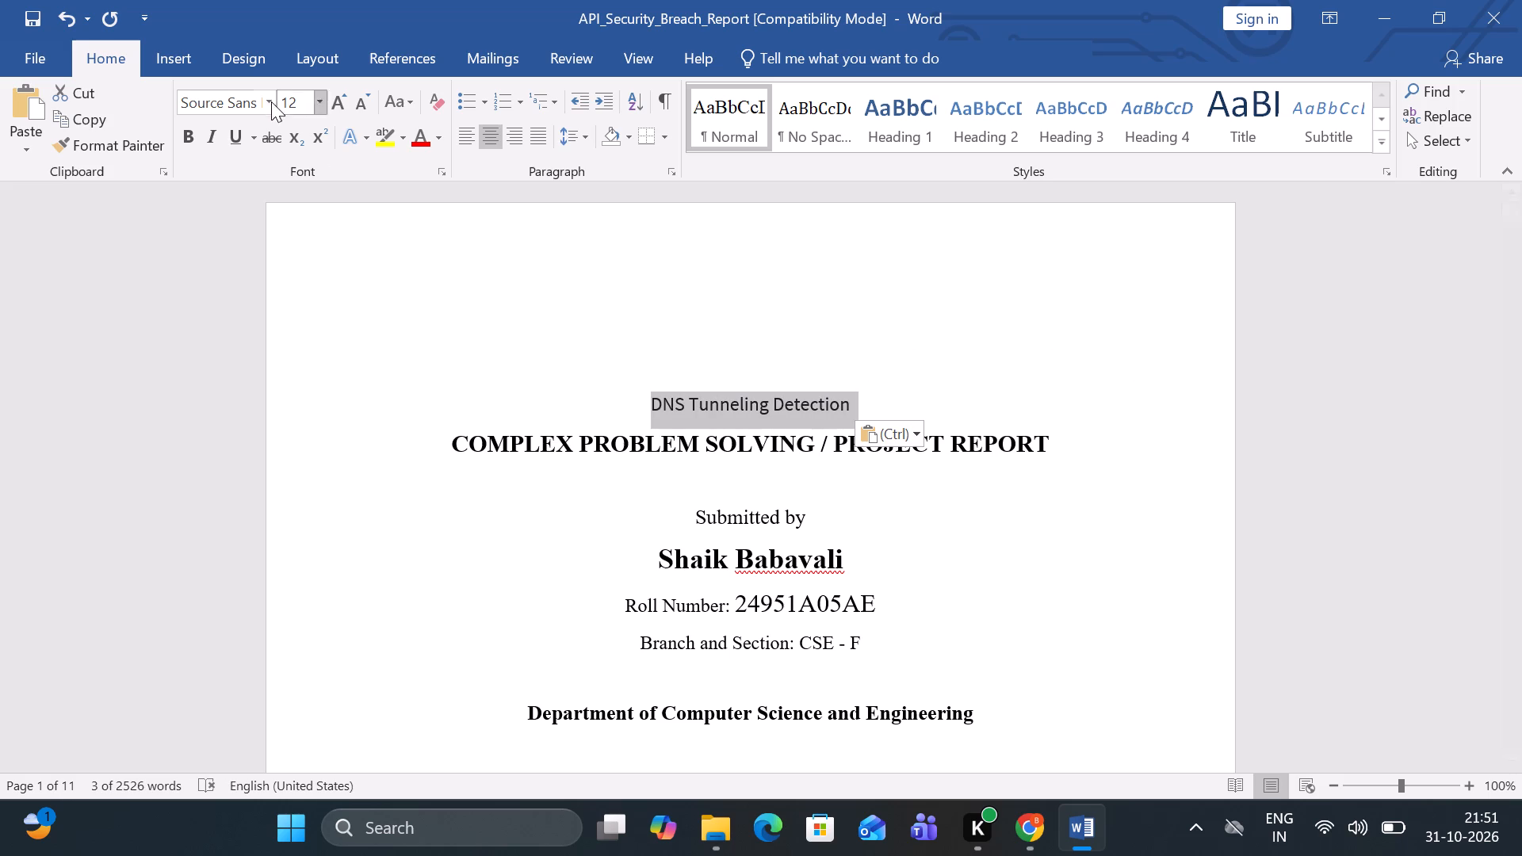
left_click(316, 101)
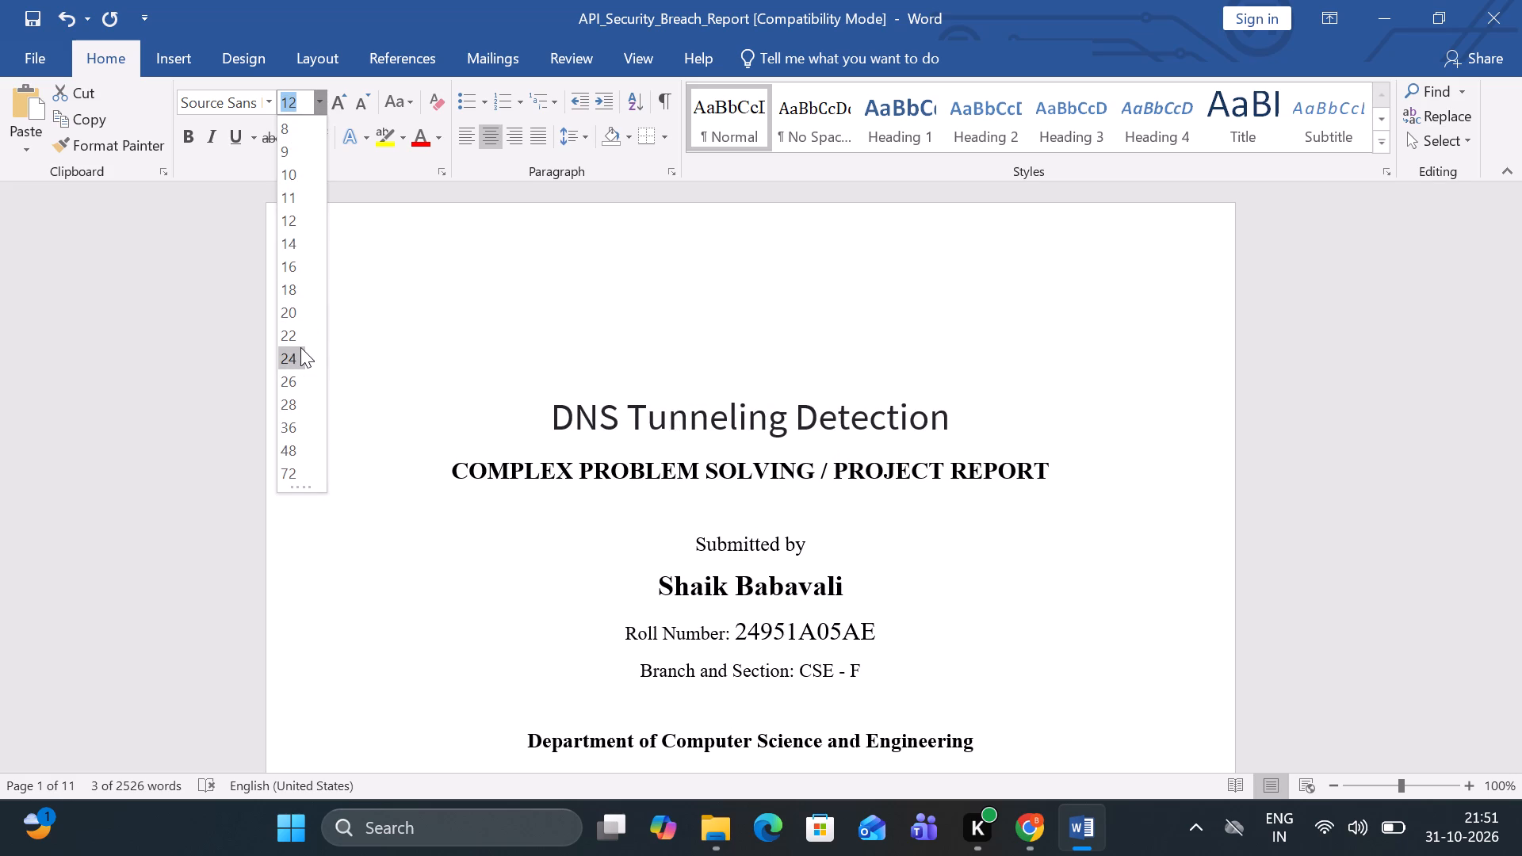
left_click(300, 347)
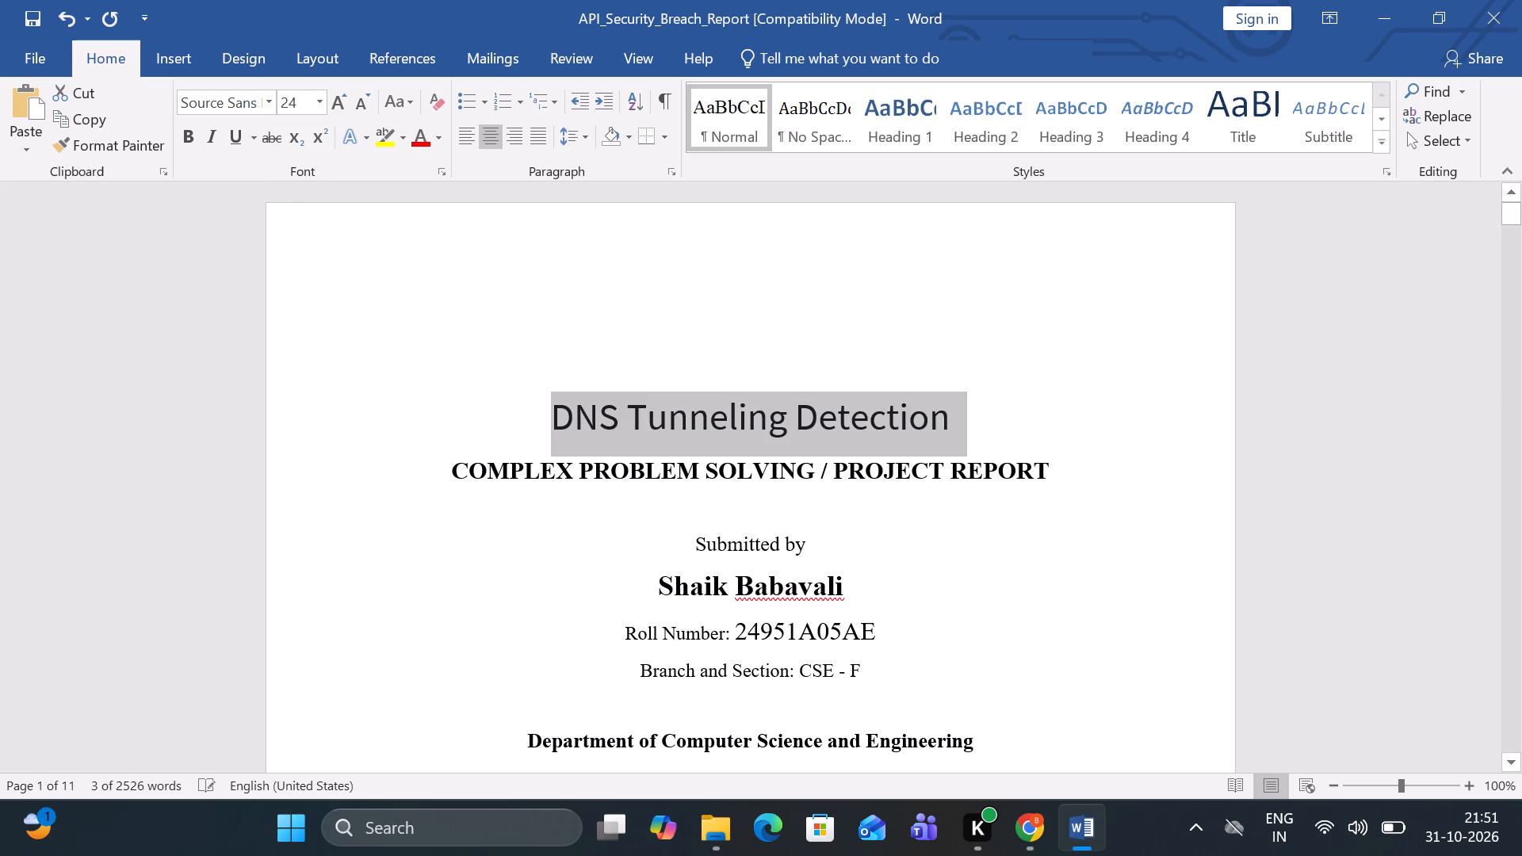
left_click(954, 275)
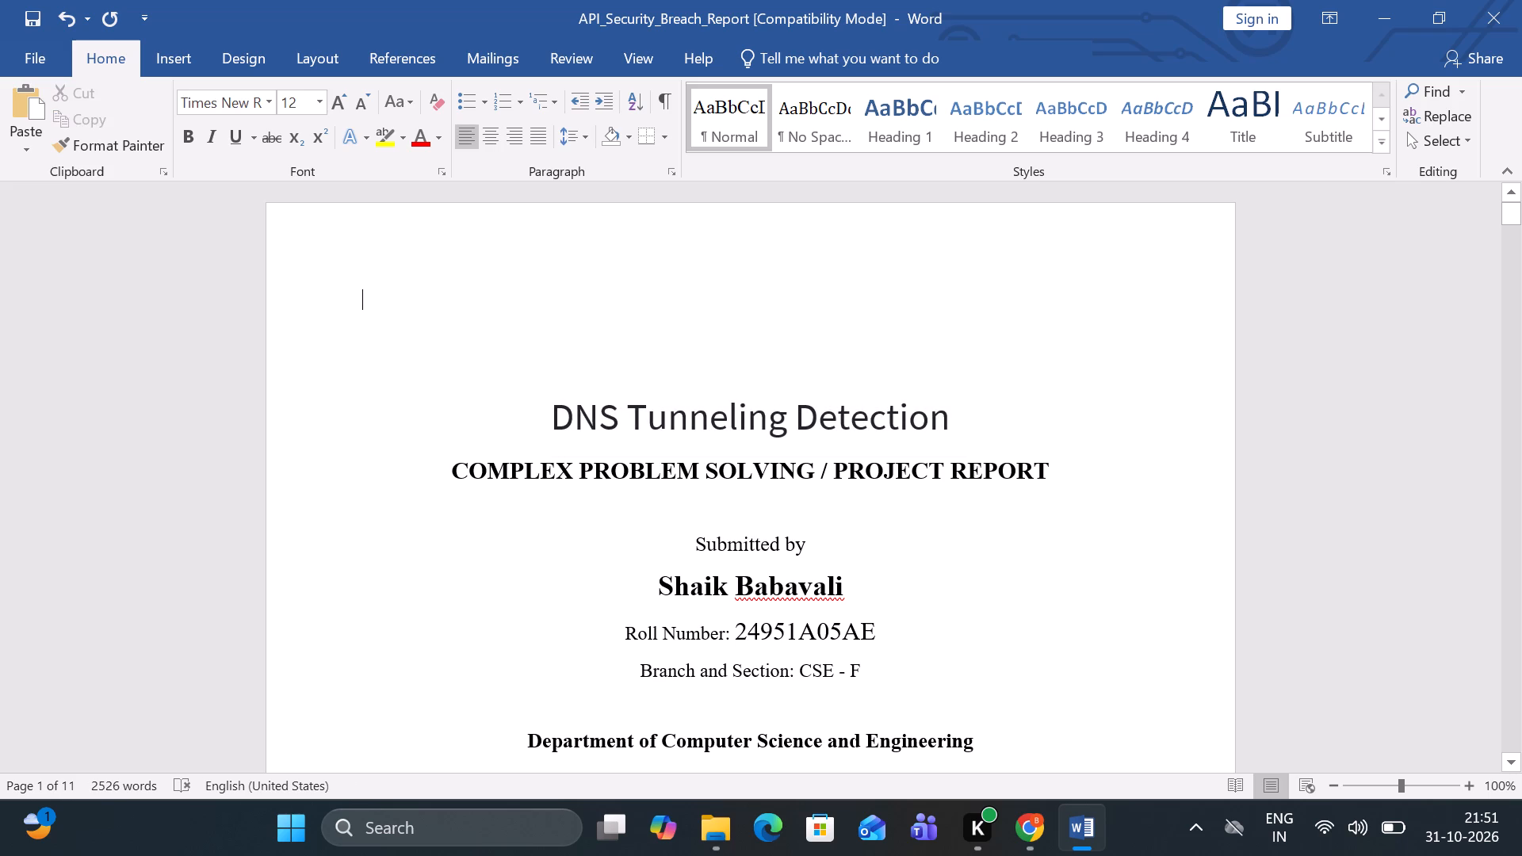
Change the last letter of the roll number on the cover page to J.
left_click(880, 642)
key("BackSpace")
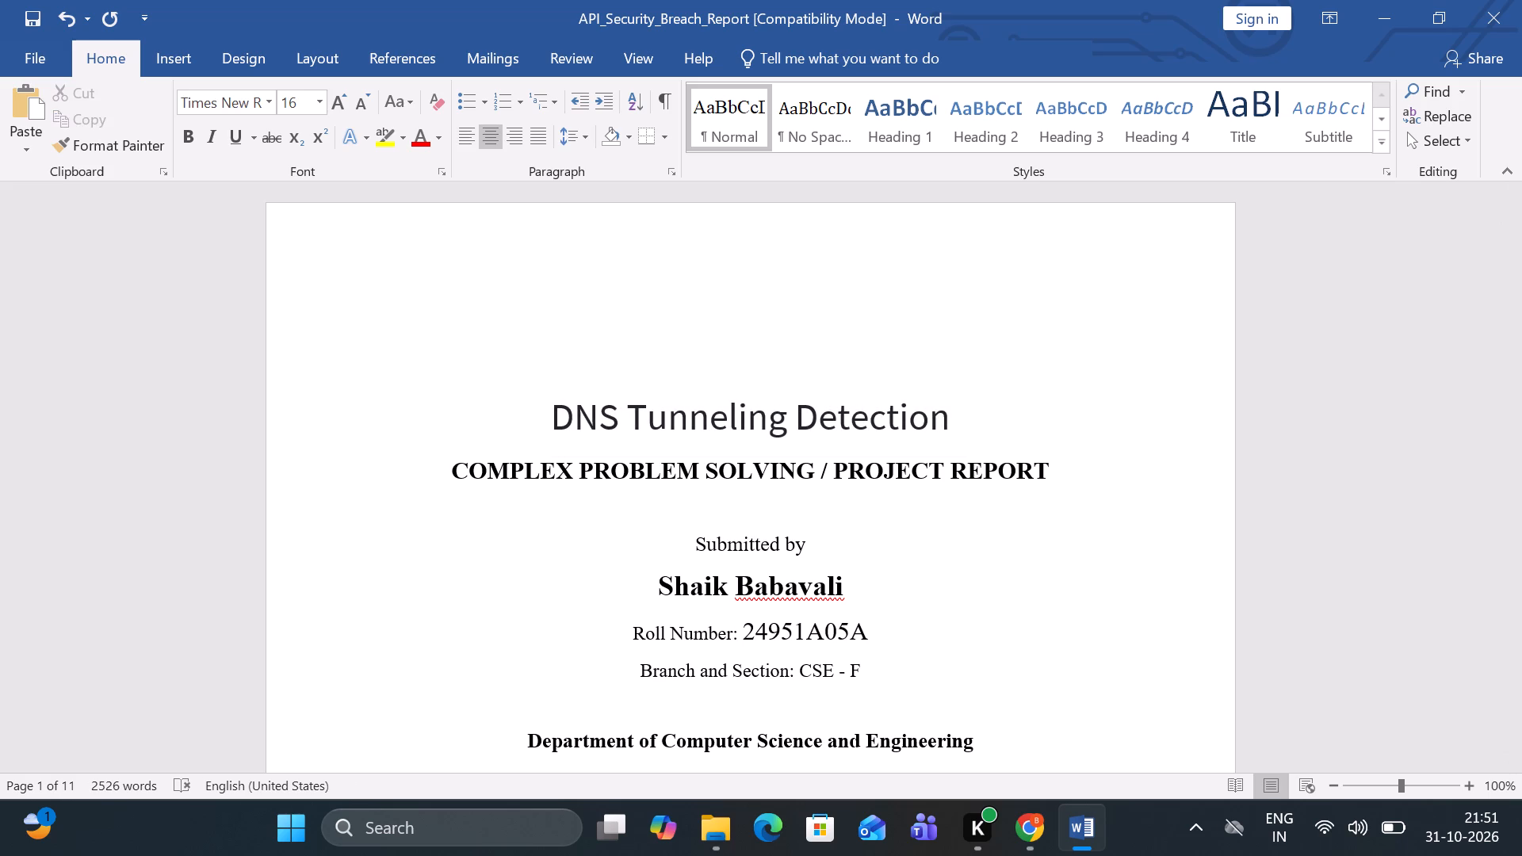
key("shift+j")
Replace the second word of the student's name under "Submitted by" on the cover page with the new student's name.
left_click(844, 586)
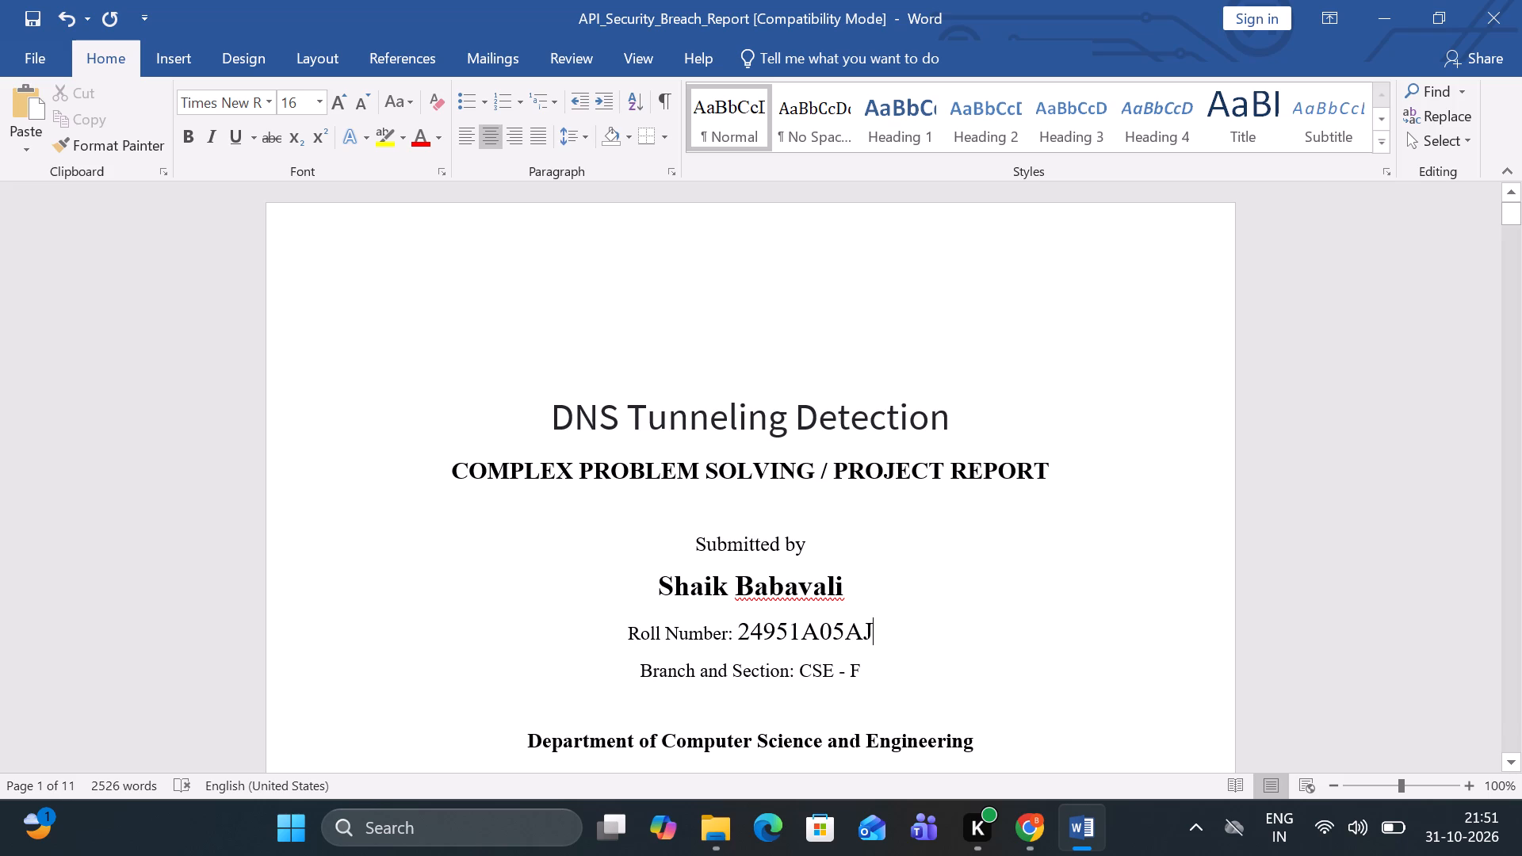
key("BackSpace")
key("BackSpace")
key("BackSpace")
key("BackSpace")
key("BackSpace")
key("BackSpace")
key("BackSpace")
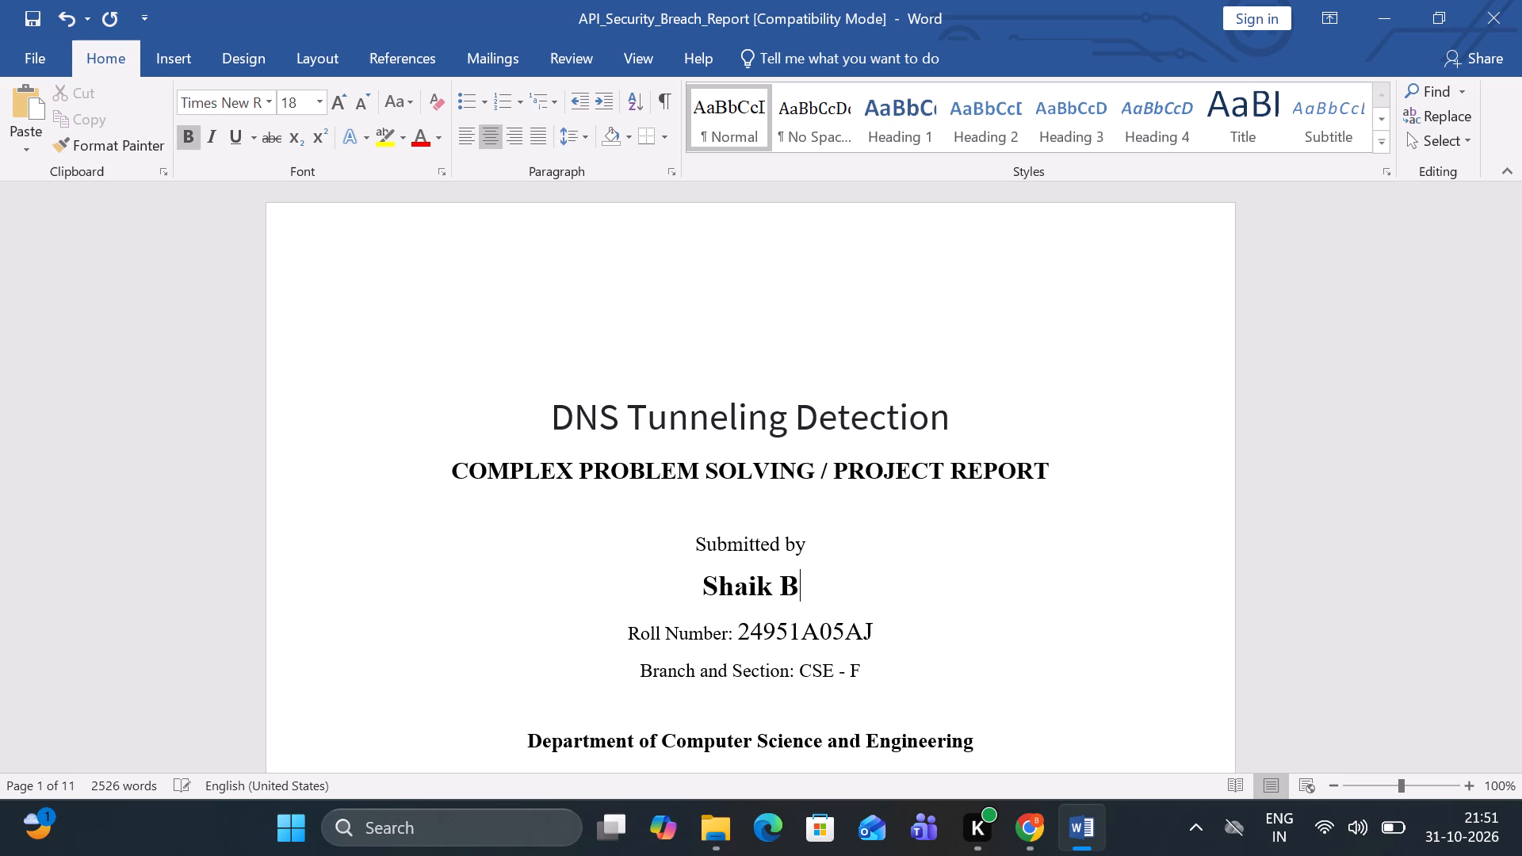
key("BackSpace")
type("Va")
type("zeer")
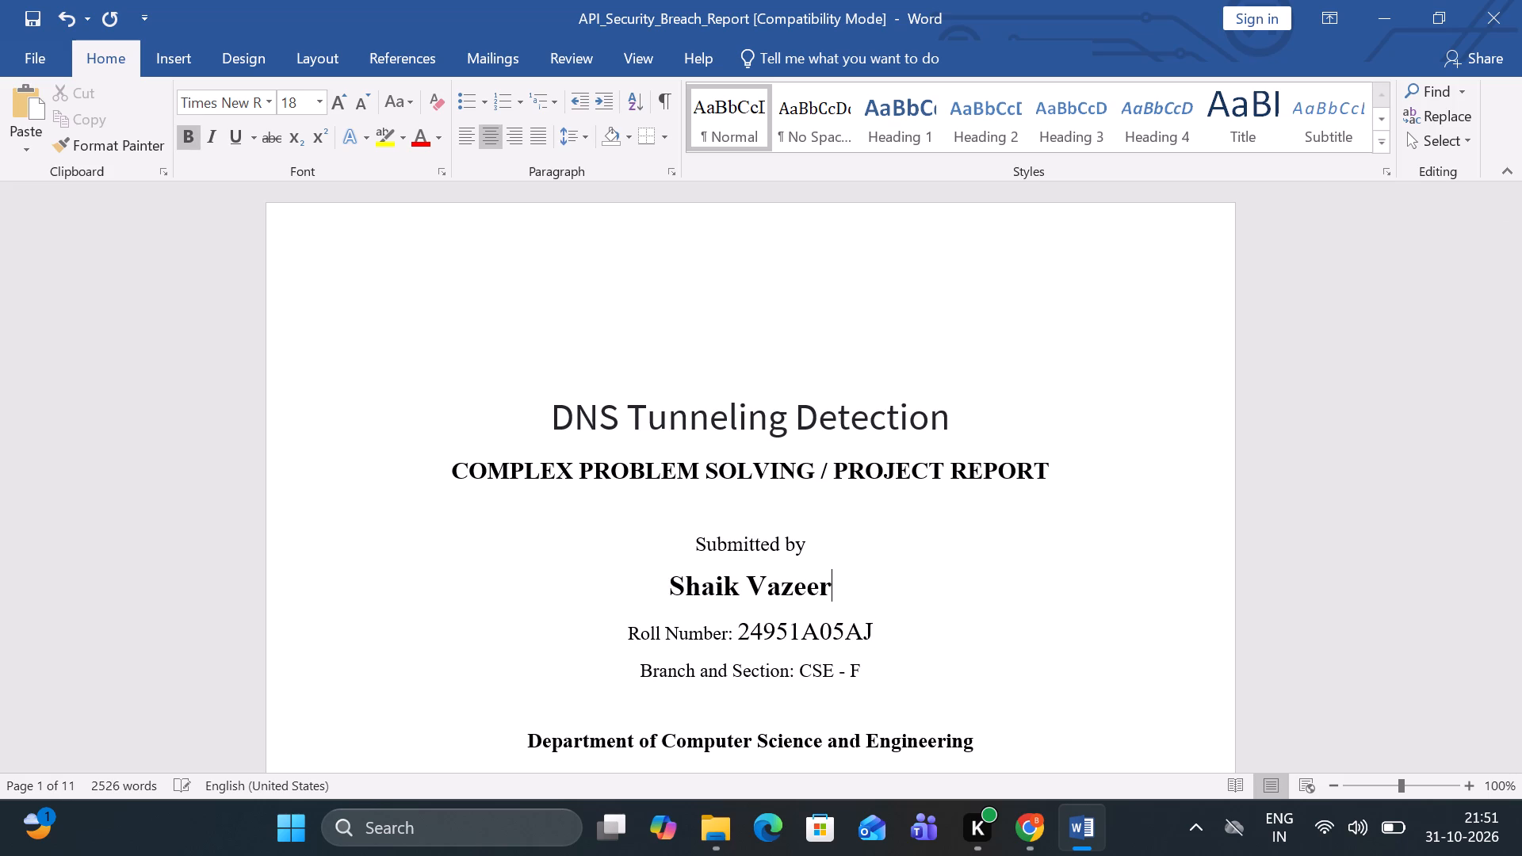
Replace the second word of the student name in the CERTIFICATE section with the same new name as on the cover page.
scroll(946, 618, "down", 1)
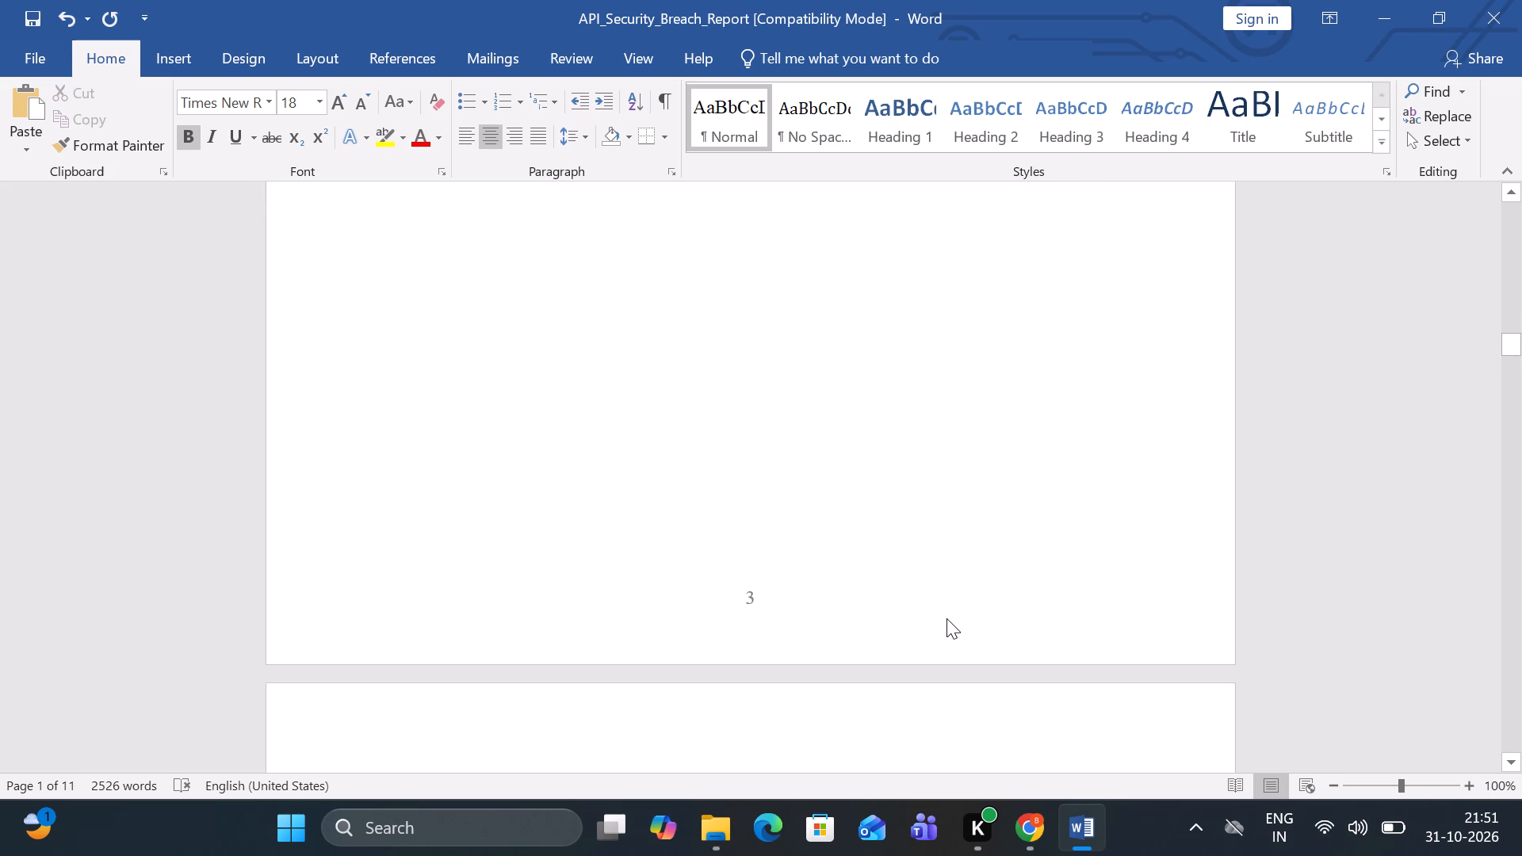
scroll(946, 618, "up", 1)
scroll(946, 618, "down", 1)
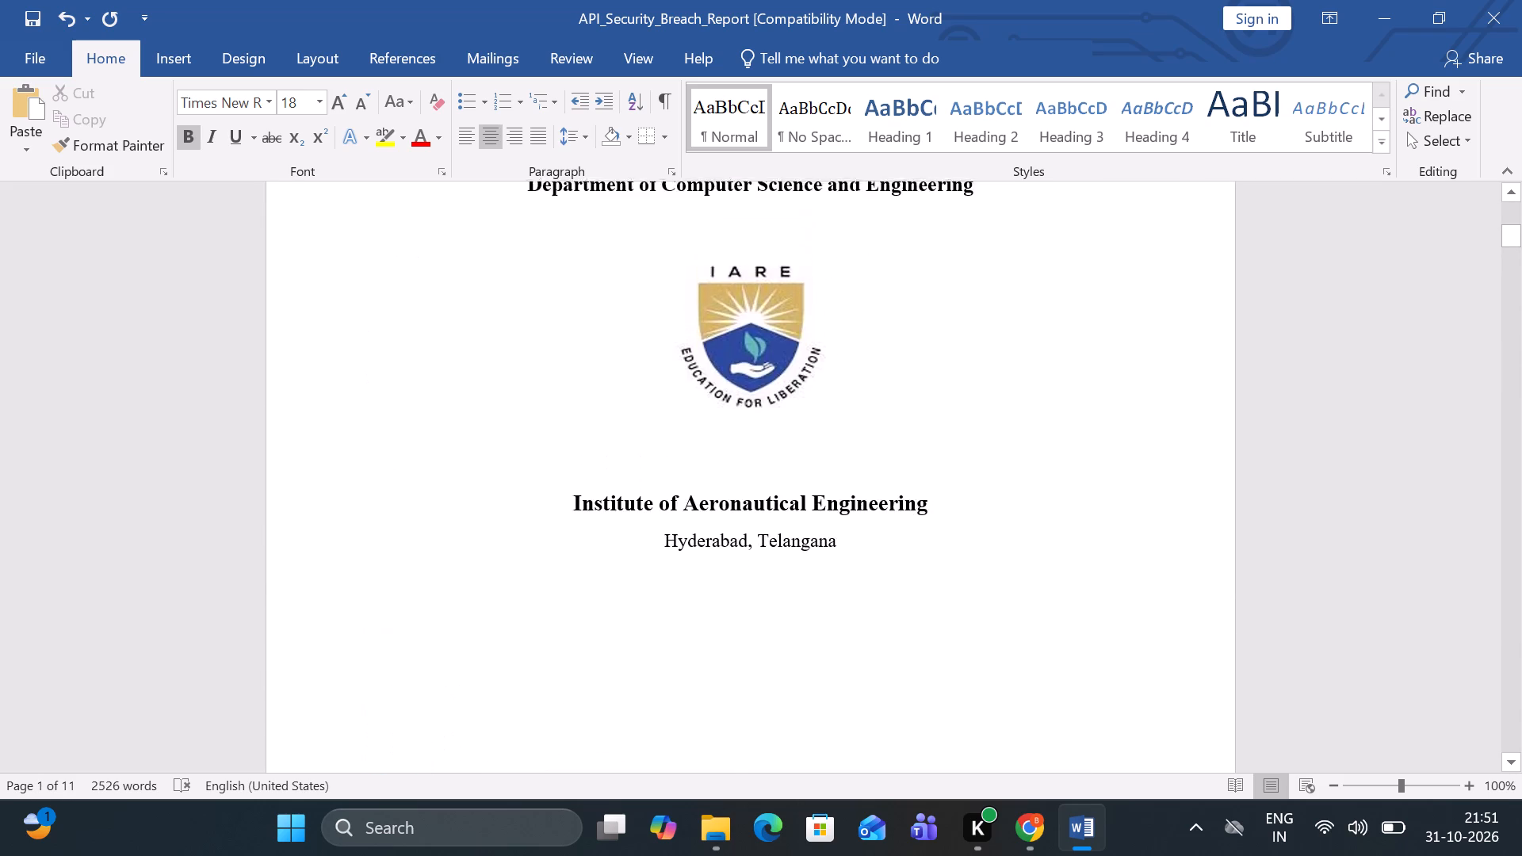
scroll(946, 618, "down", 1)
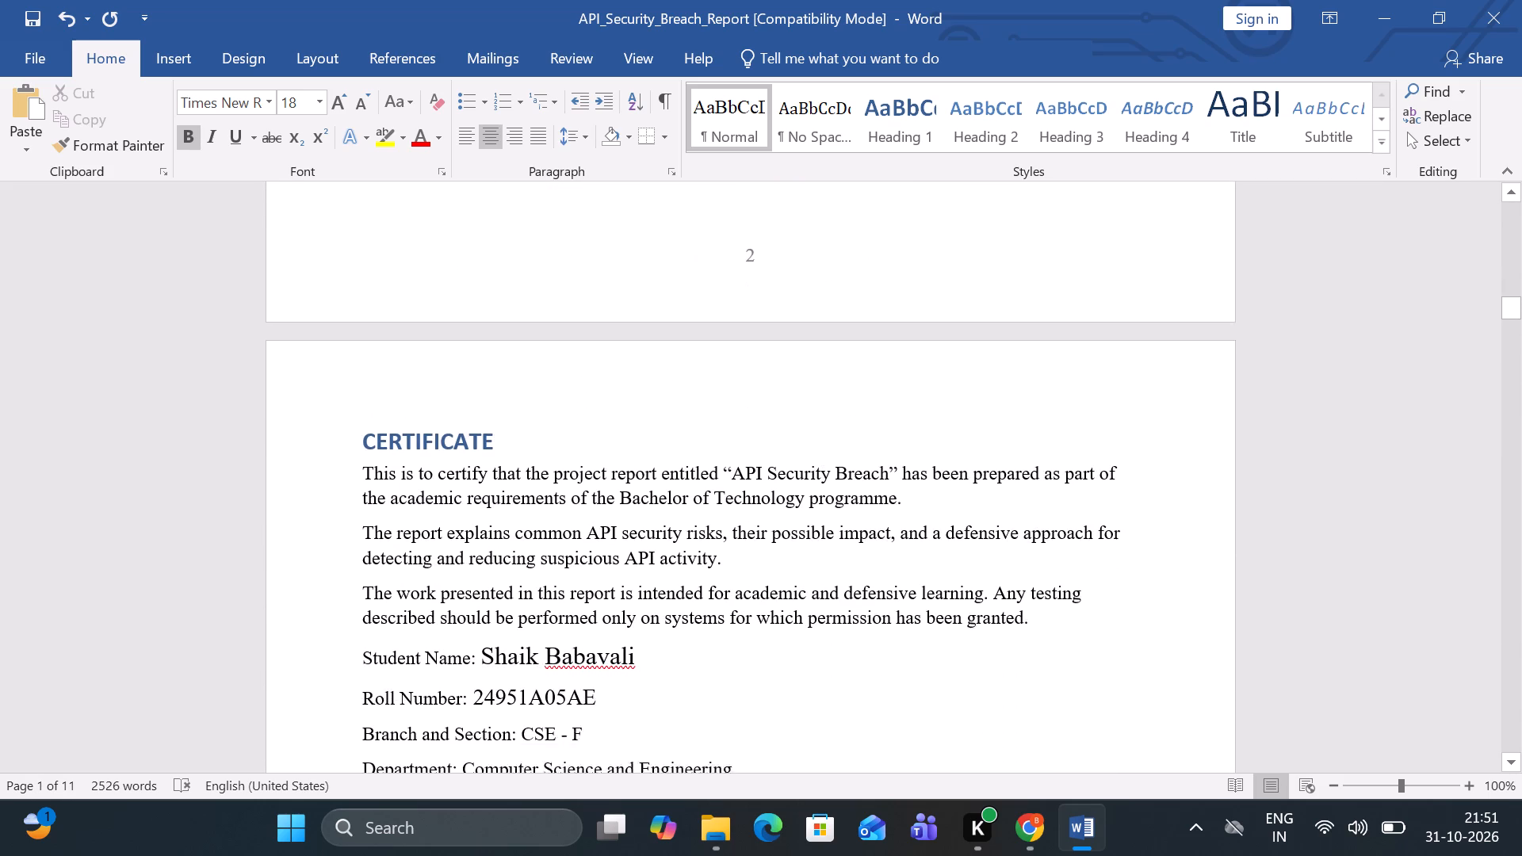
scroll(946, 618, "down", 1)
left_click(768, 623)
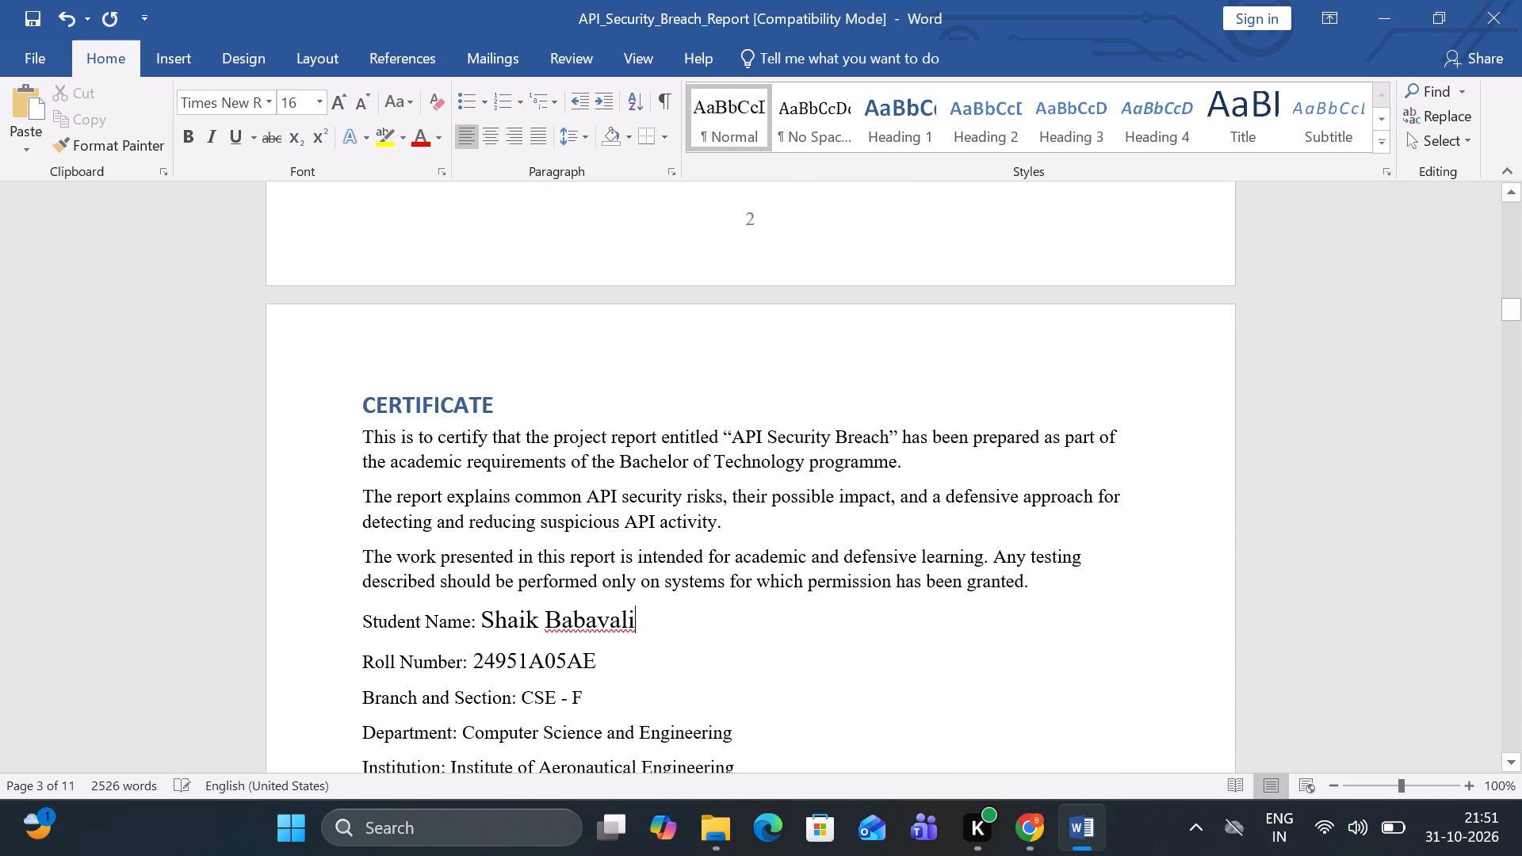
key("BackSpace")
key("BackSpace")
key("BackSpace")
key("BackSpace")
key("BackSpace")
key("BackSpace")
key("BackSpace")
key("BackSpace")
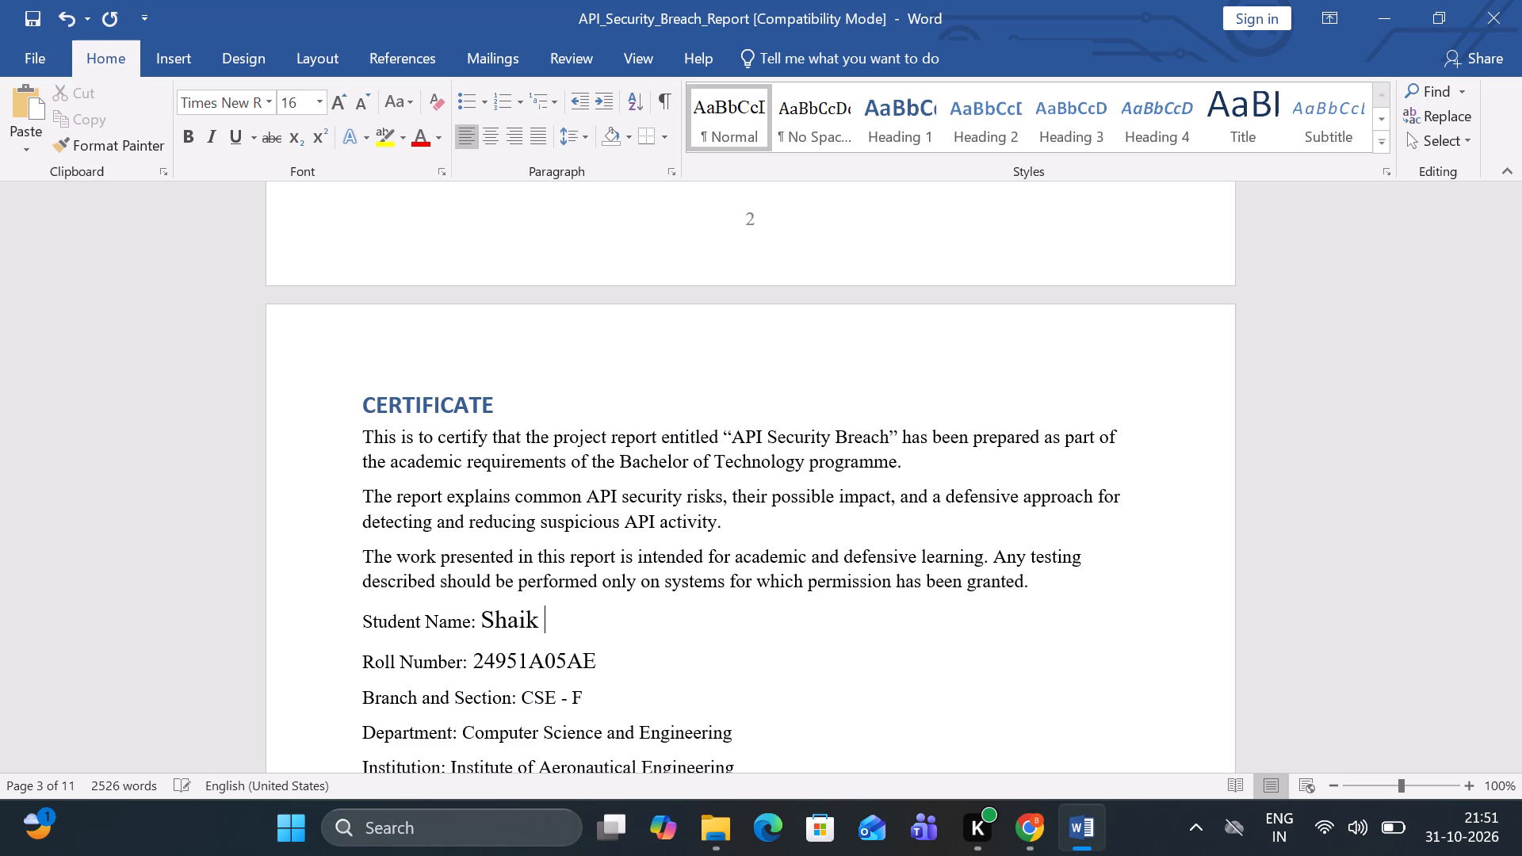
key("shift+v")
type("azeer")
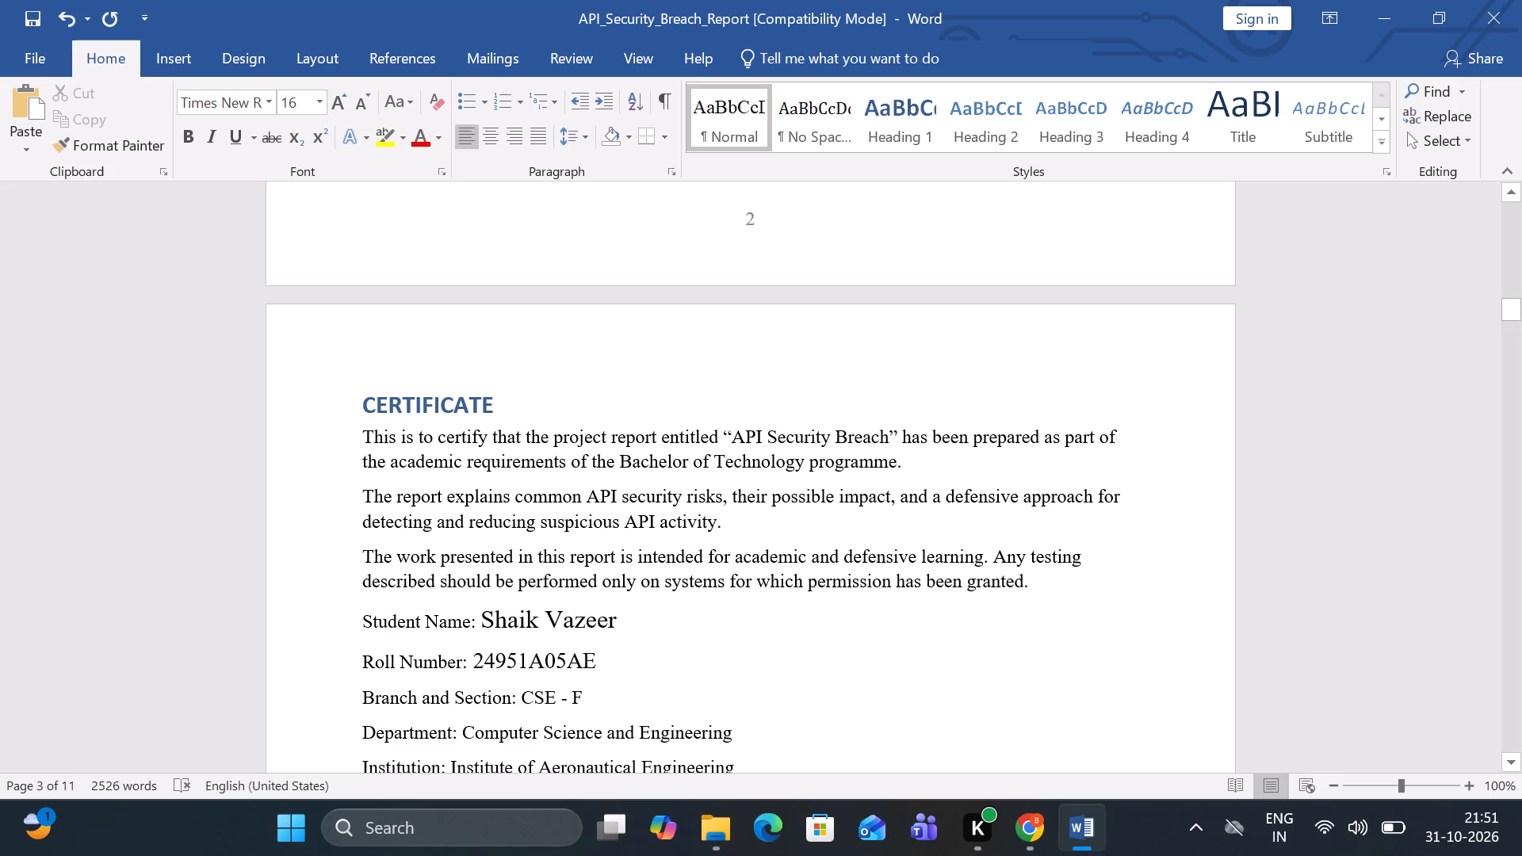
Change the last letter of the roll number in the CERTIFICATE section to J.
left_click(602, 665)
key("BackSpace")
key("shift+j")
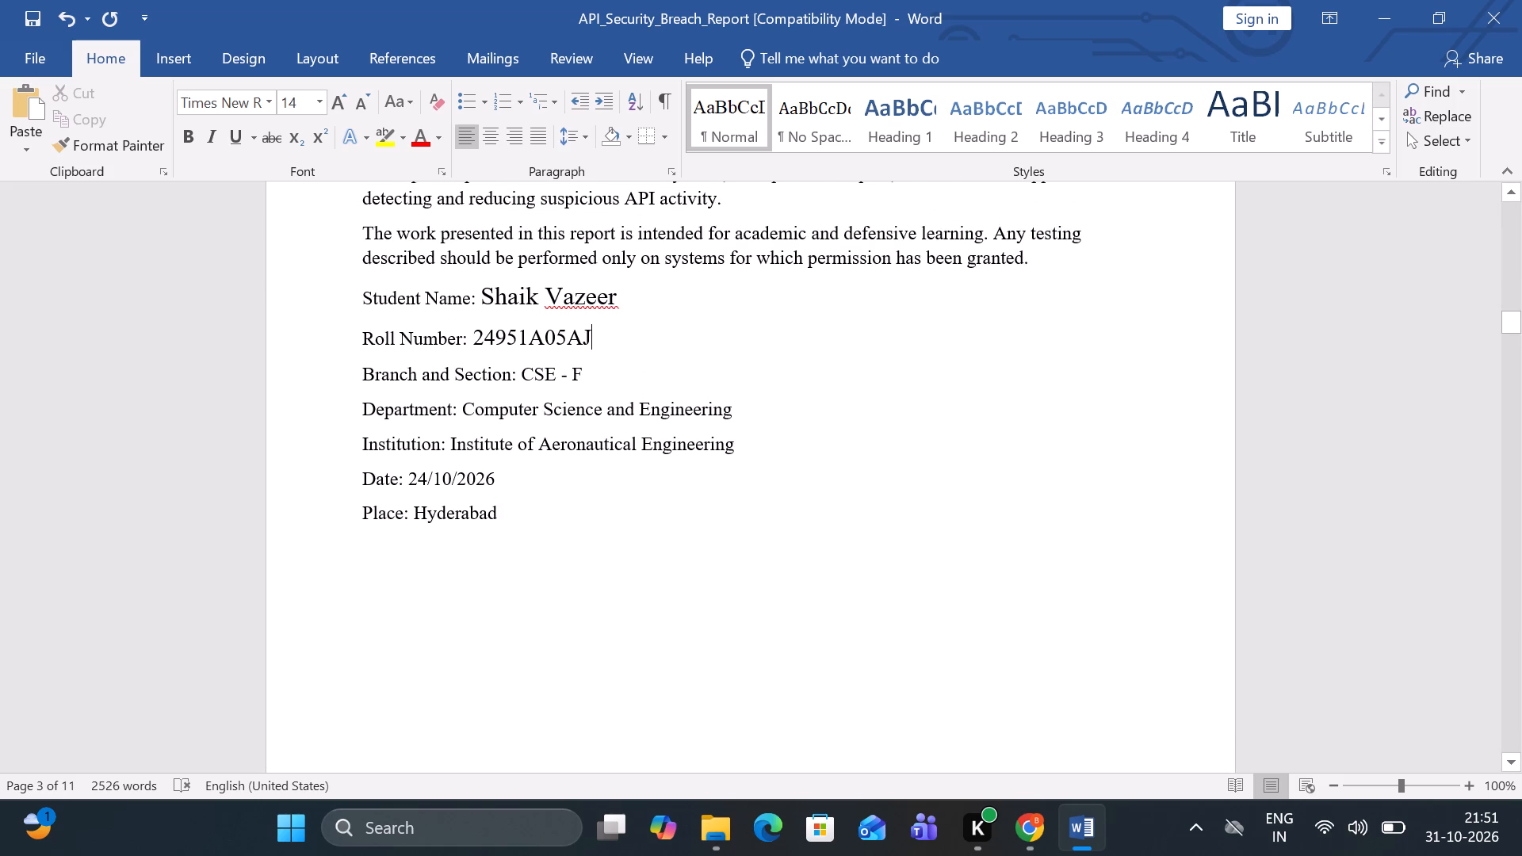
Change the date in the unnumbered CERTIFICATE section to 26/10/2026.
left_click(424, 473)
key("BackSpace")
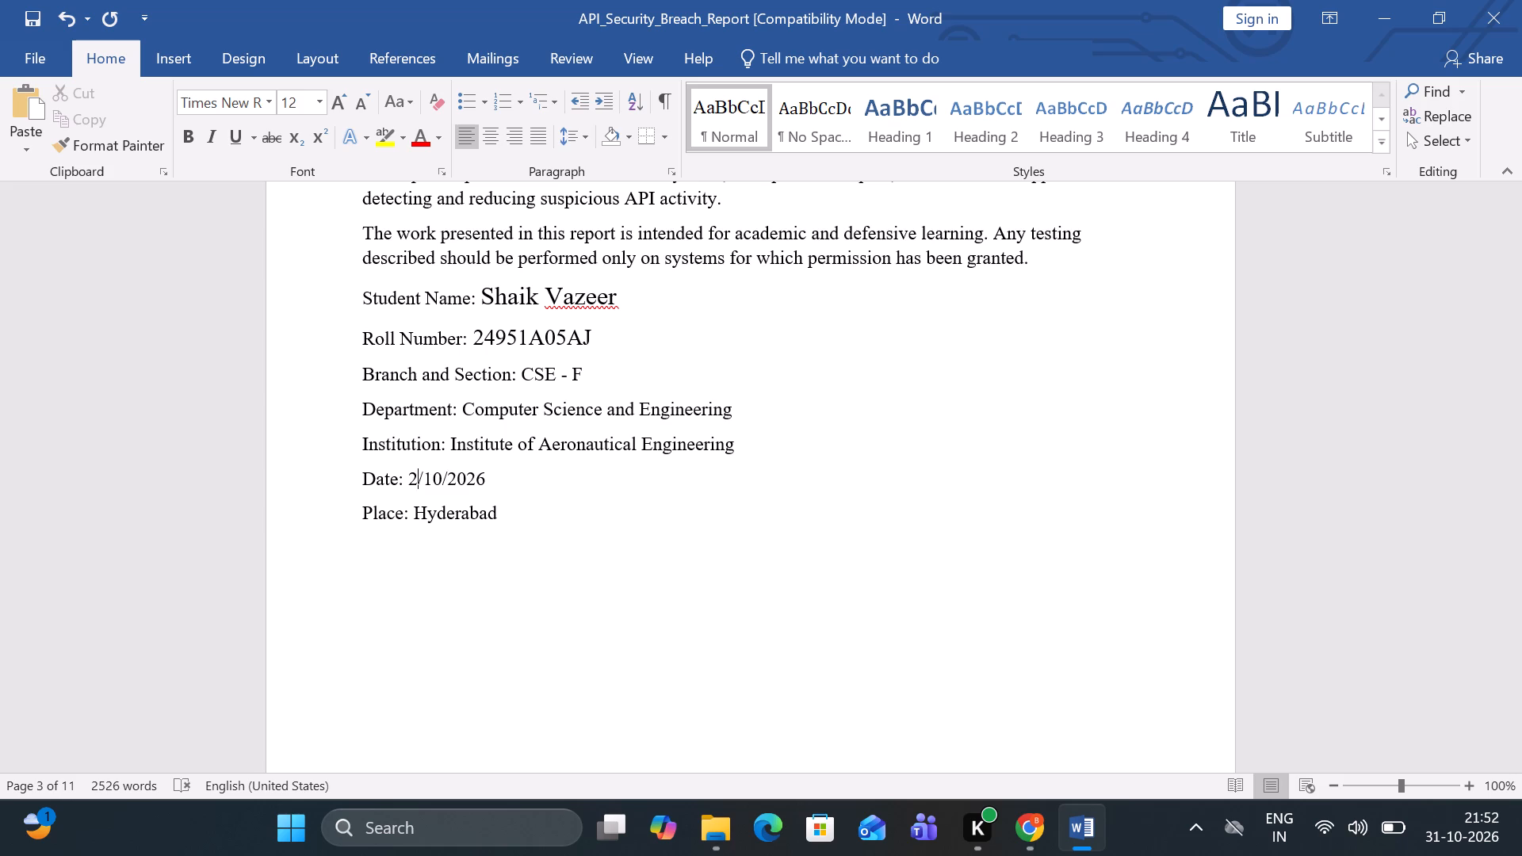
key("6")
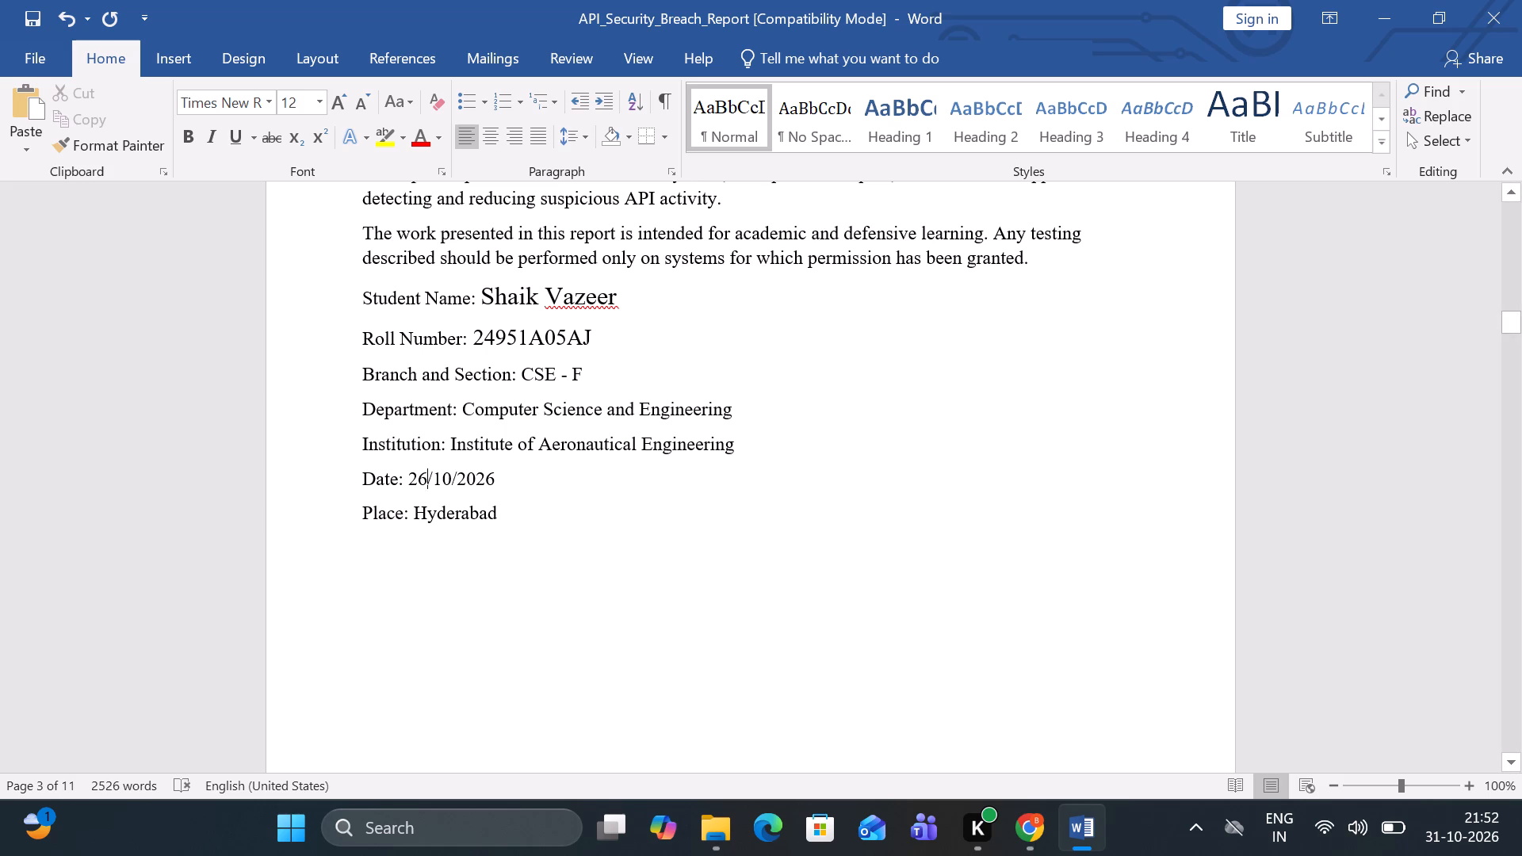
Delete the second word of the student's name in the "2. CERTIFICATE" section.
scroll(620, 560, "down", 1)
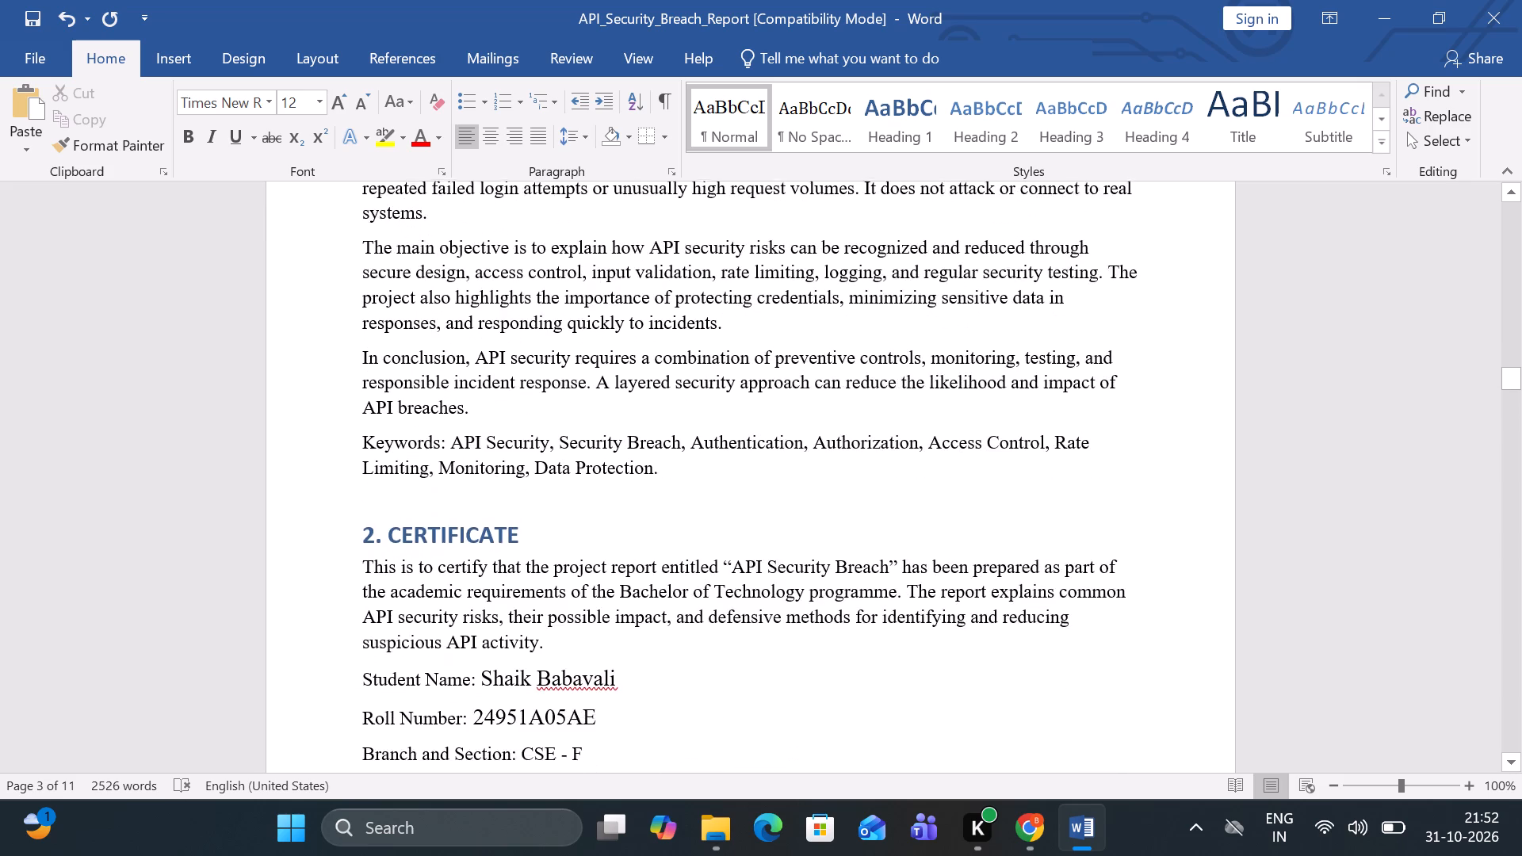
scroll(620, 560, "down", 1)
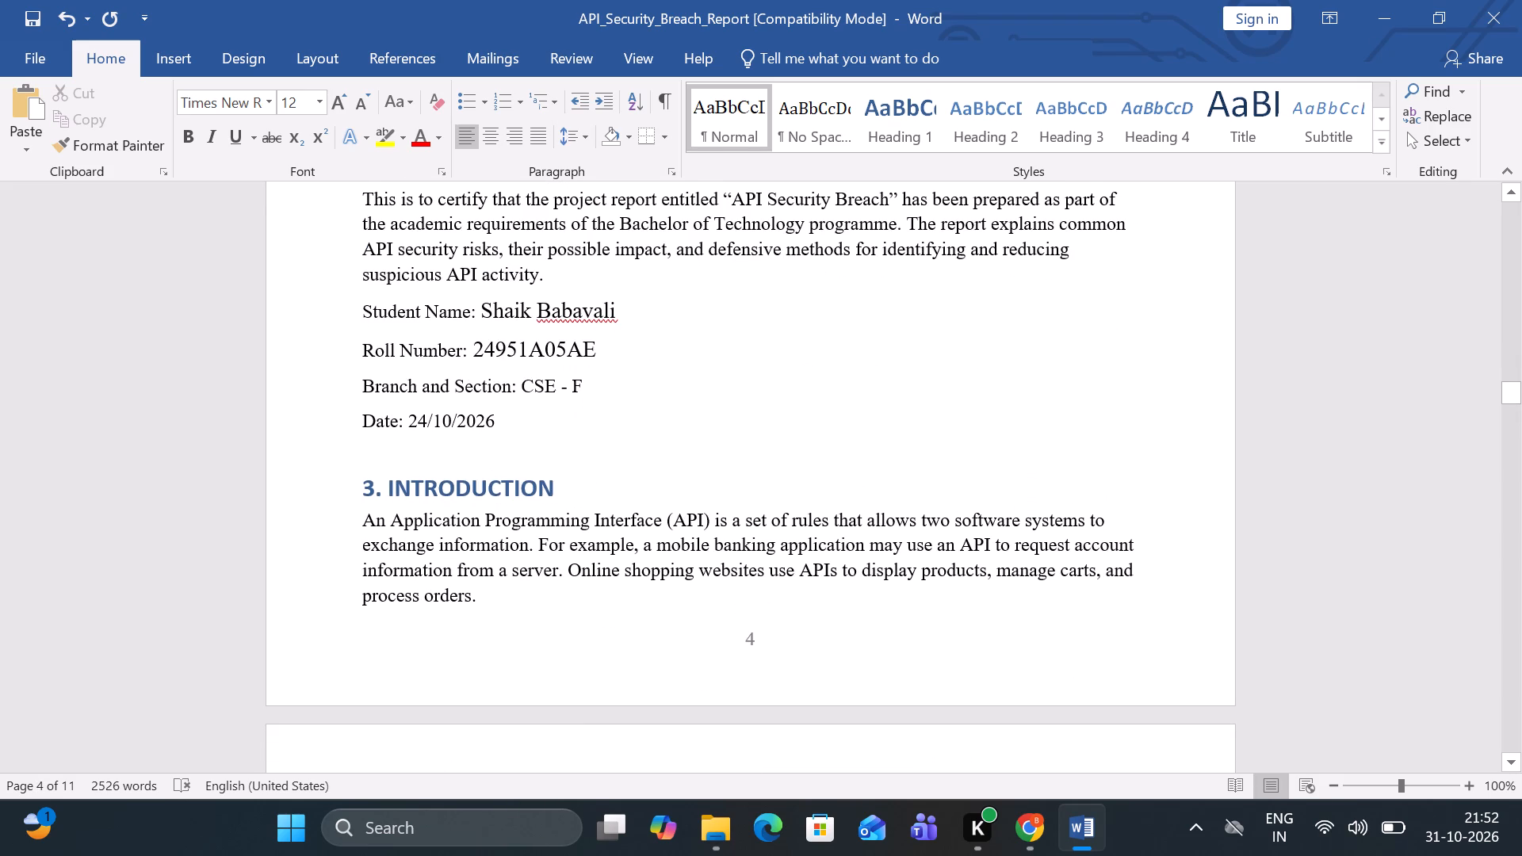
left_click(625, 317)
key("BackSpace")
key("BackSpace")
key("BackSpace")
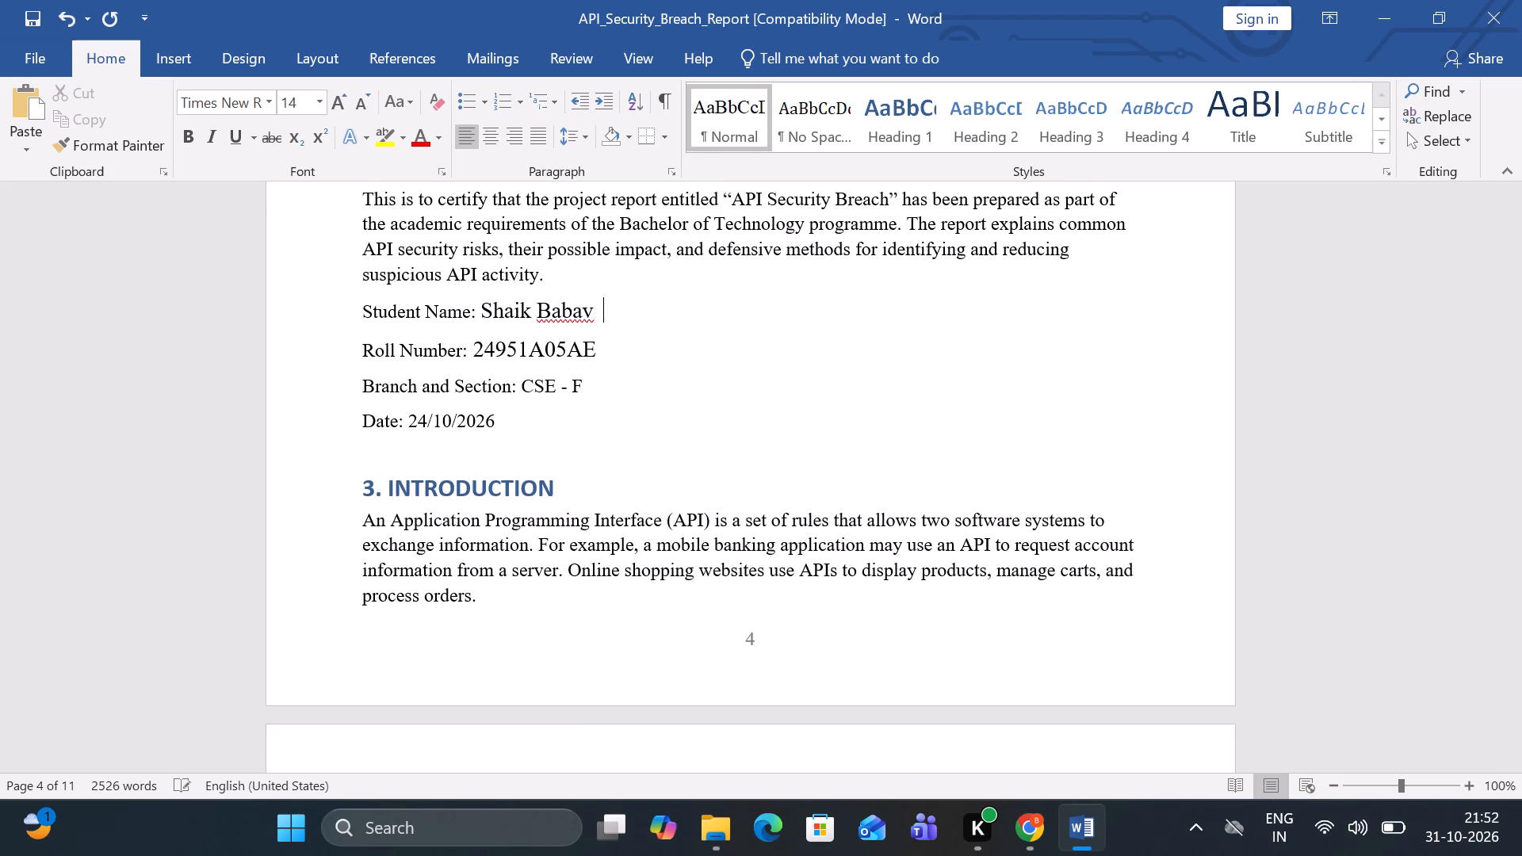
key("BackSpace")
key("BackSpace")
key("BackSpace")
key("BackSpace")
key("BackSpace")
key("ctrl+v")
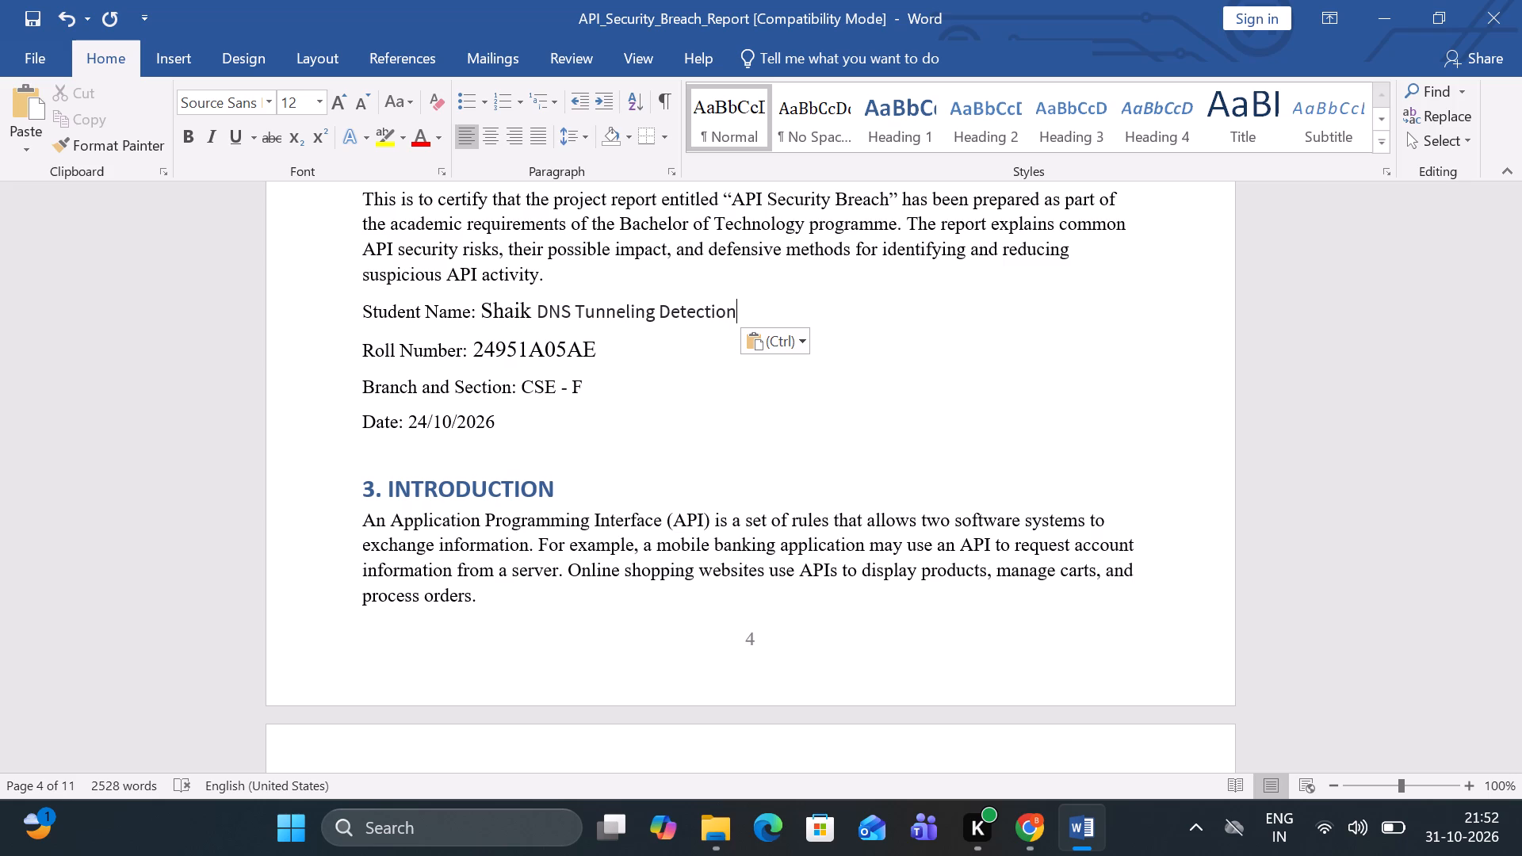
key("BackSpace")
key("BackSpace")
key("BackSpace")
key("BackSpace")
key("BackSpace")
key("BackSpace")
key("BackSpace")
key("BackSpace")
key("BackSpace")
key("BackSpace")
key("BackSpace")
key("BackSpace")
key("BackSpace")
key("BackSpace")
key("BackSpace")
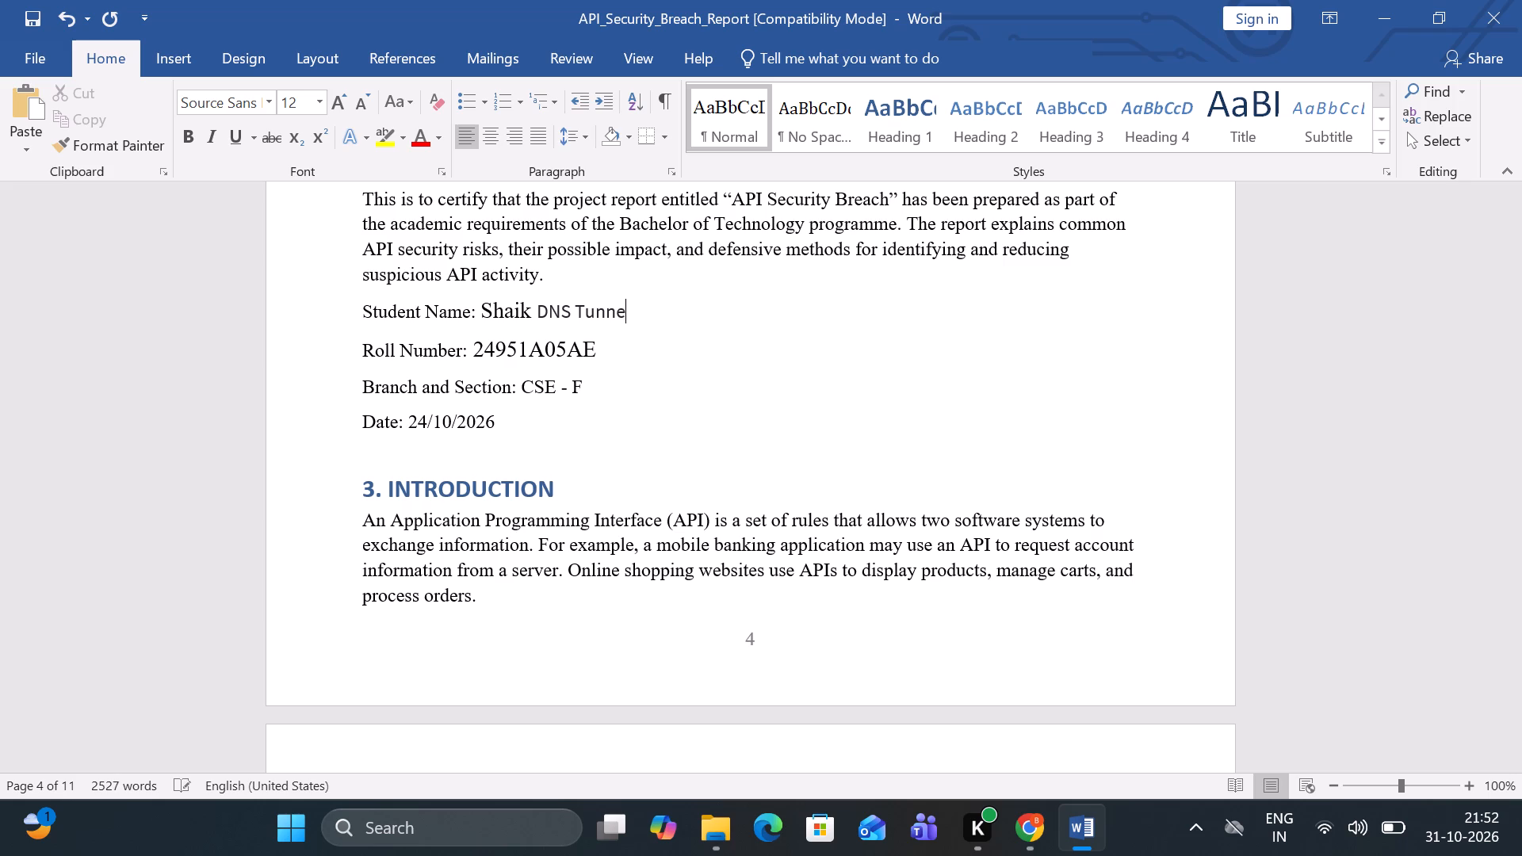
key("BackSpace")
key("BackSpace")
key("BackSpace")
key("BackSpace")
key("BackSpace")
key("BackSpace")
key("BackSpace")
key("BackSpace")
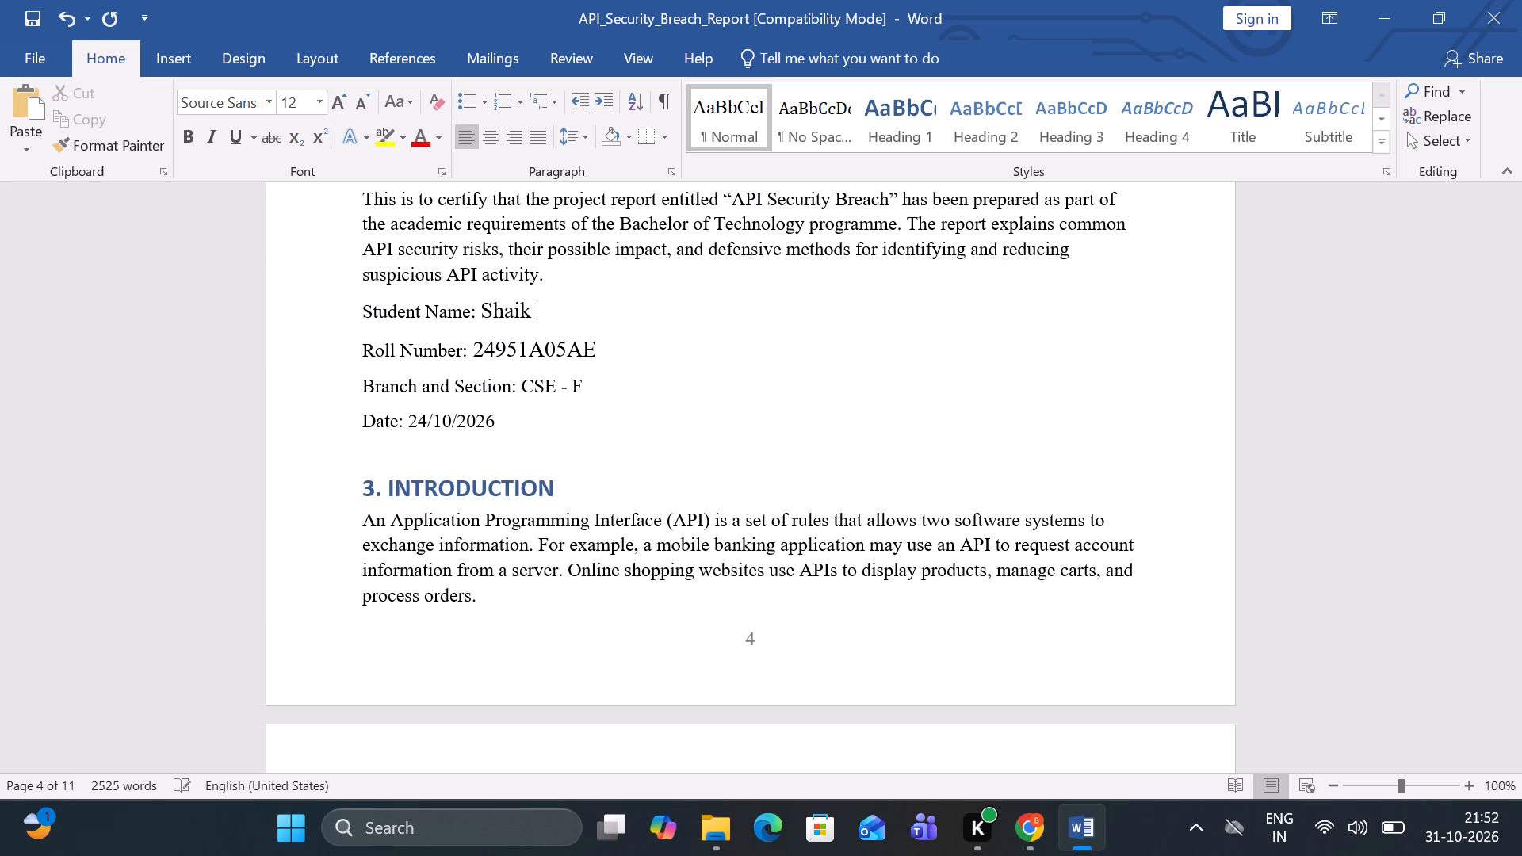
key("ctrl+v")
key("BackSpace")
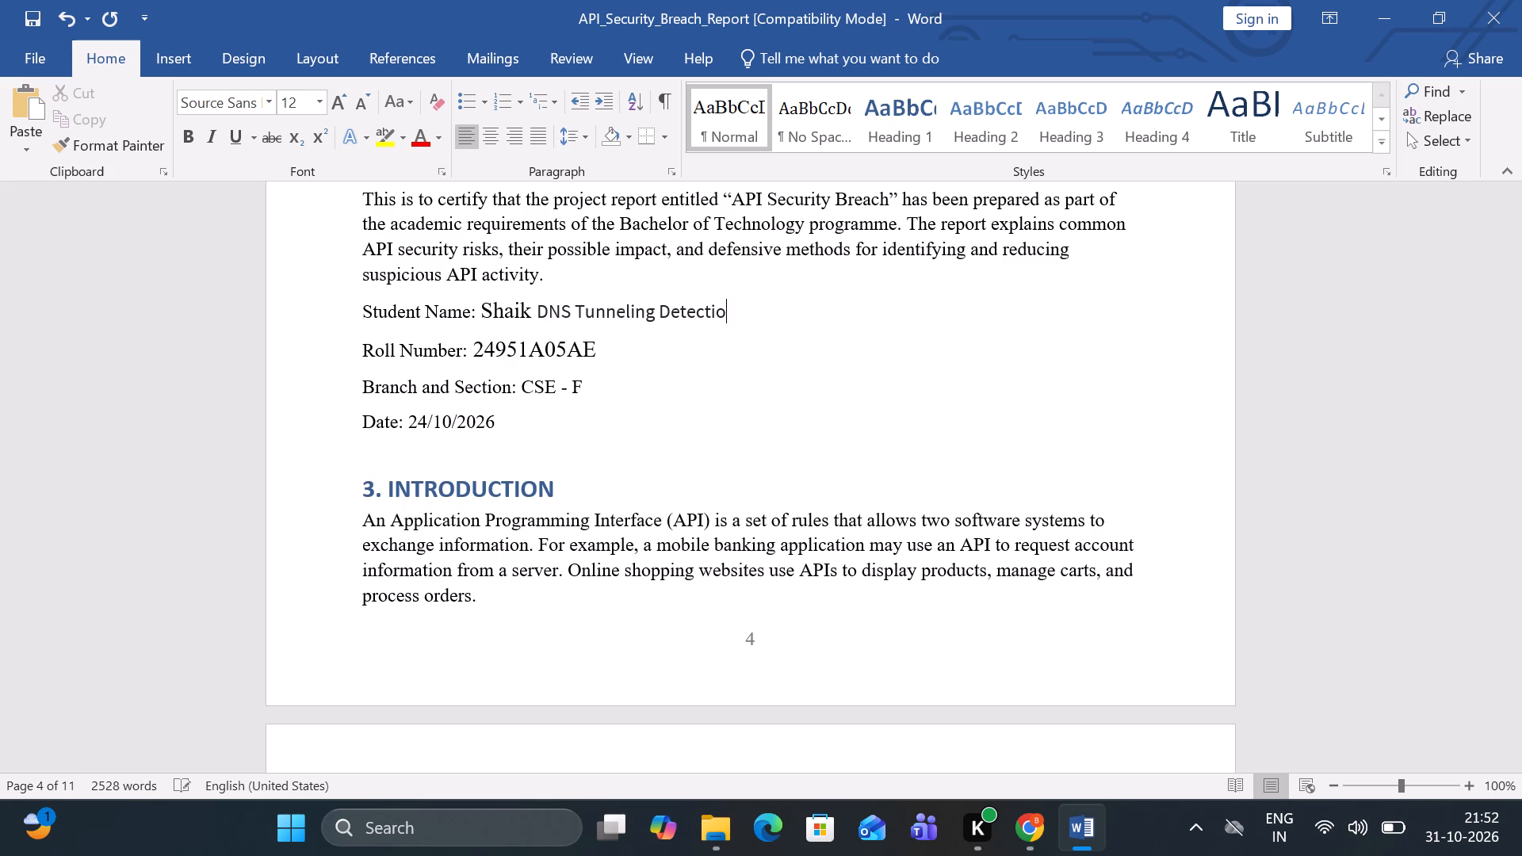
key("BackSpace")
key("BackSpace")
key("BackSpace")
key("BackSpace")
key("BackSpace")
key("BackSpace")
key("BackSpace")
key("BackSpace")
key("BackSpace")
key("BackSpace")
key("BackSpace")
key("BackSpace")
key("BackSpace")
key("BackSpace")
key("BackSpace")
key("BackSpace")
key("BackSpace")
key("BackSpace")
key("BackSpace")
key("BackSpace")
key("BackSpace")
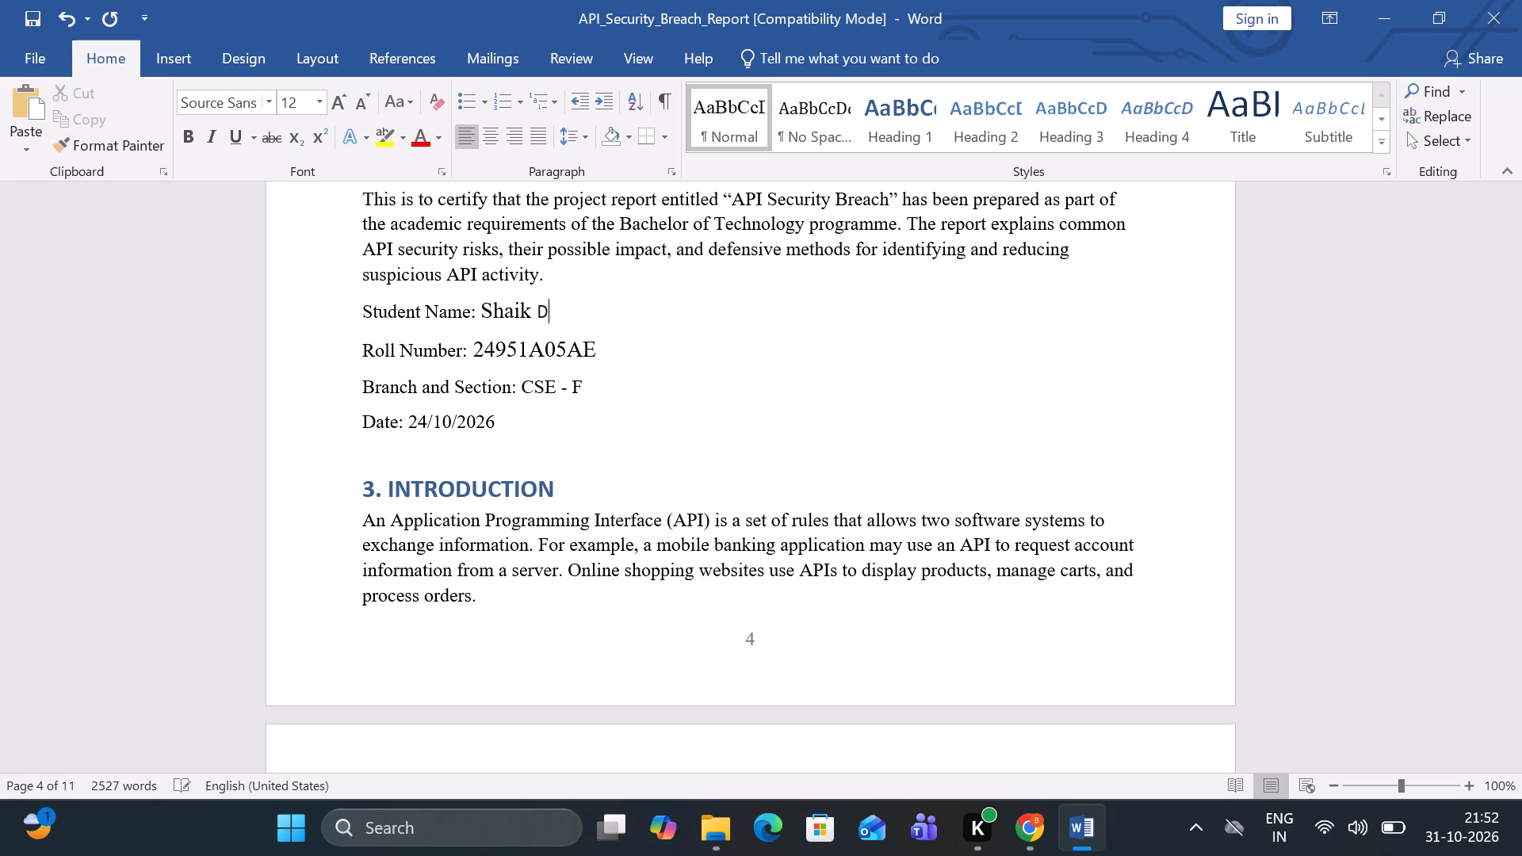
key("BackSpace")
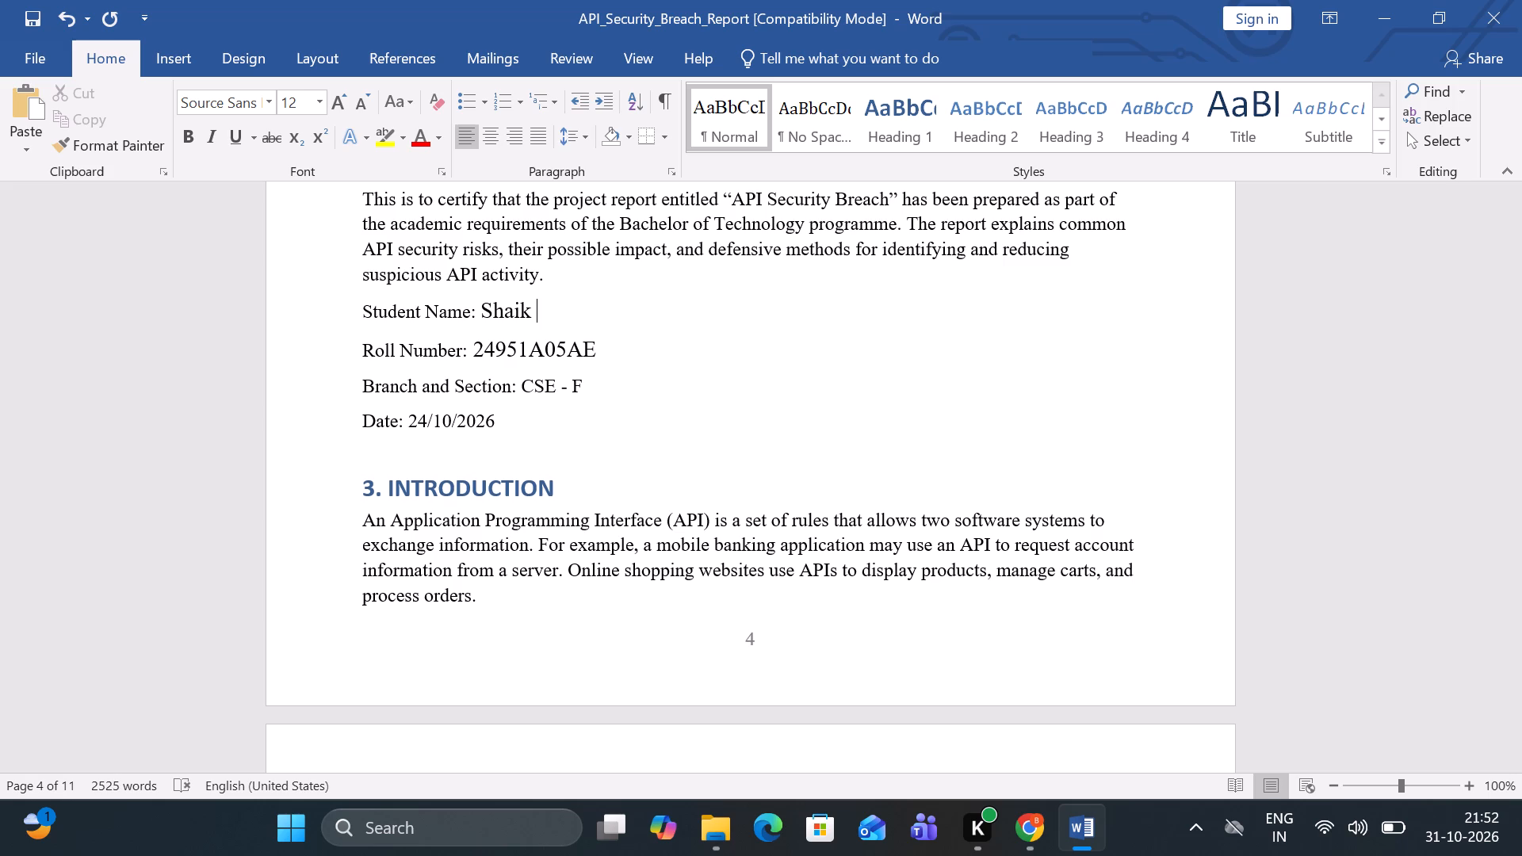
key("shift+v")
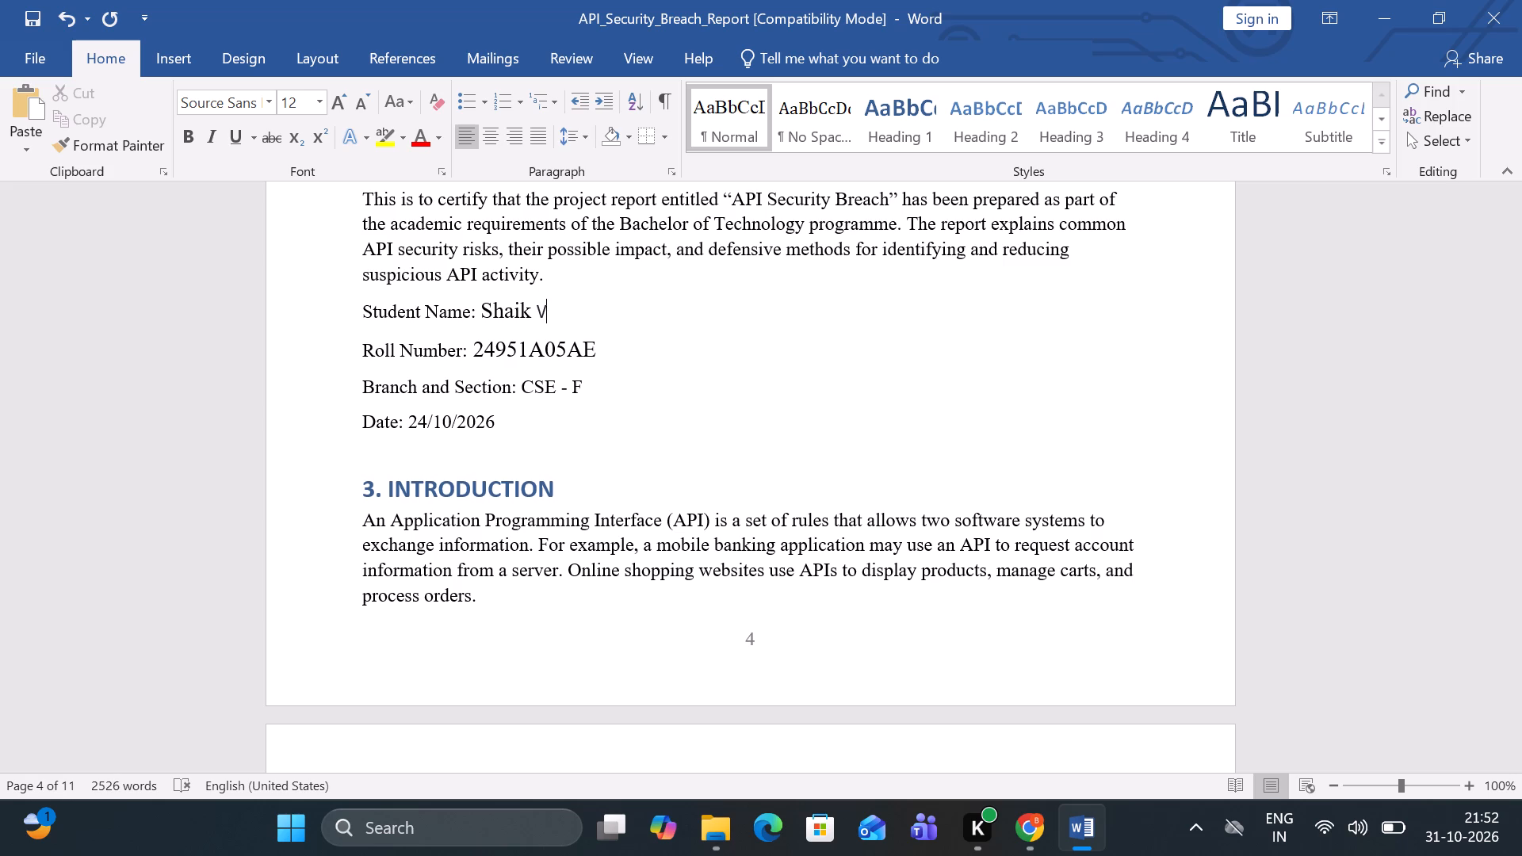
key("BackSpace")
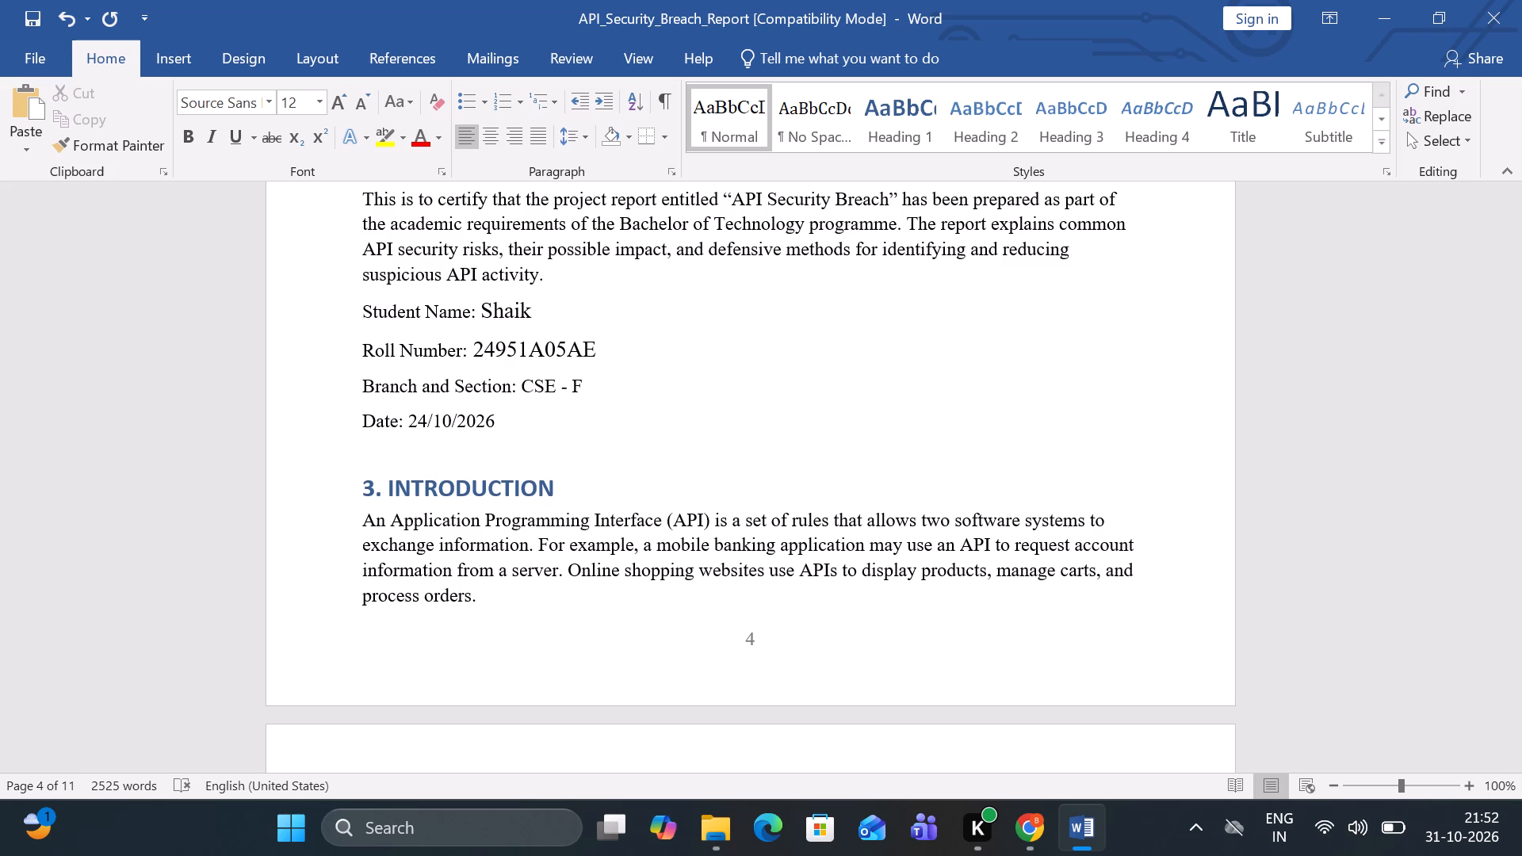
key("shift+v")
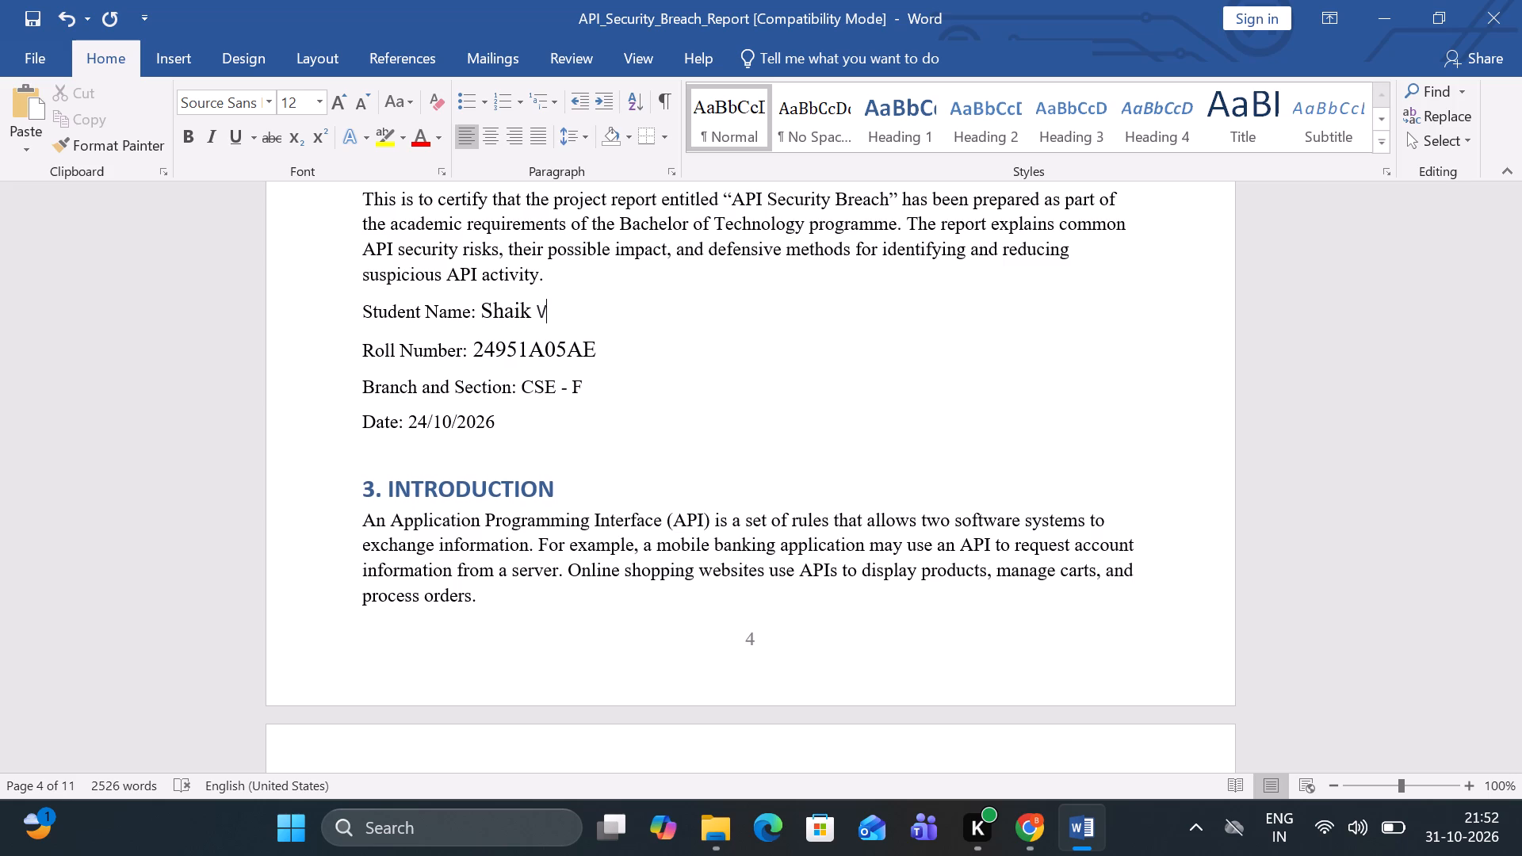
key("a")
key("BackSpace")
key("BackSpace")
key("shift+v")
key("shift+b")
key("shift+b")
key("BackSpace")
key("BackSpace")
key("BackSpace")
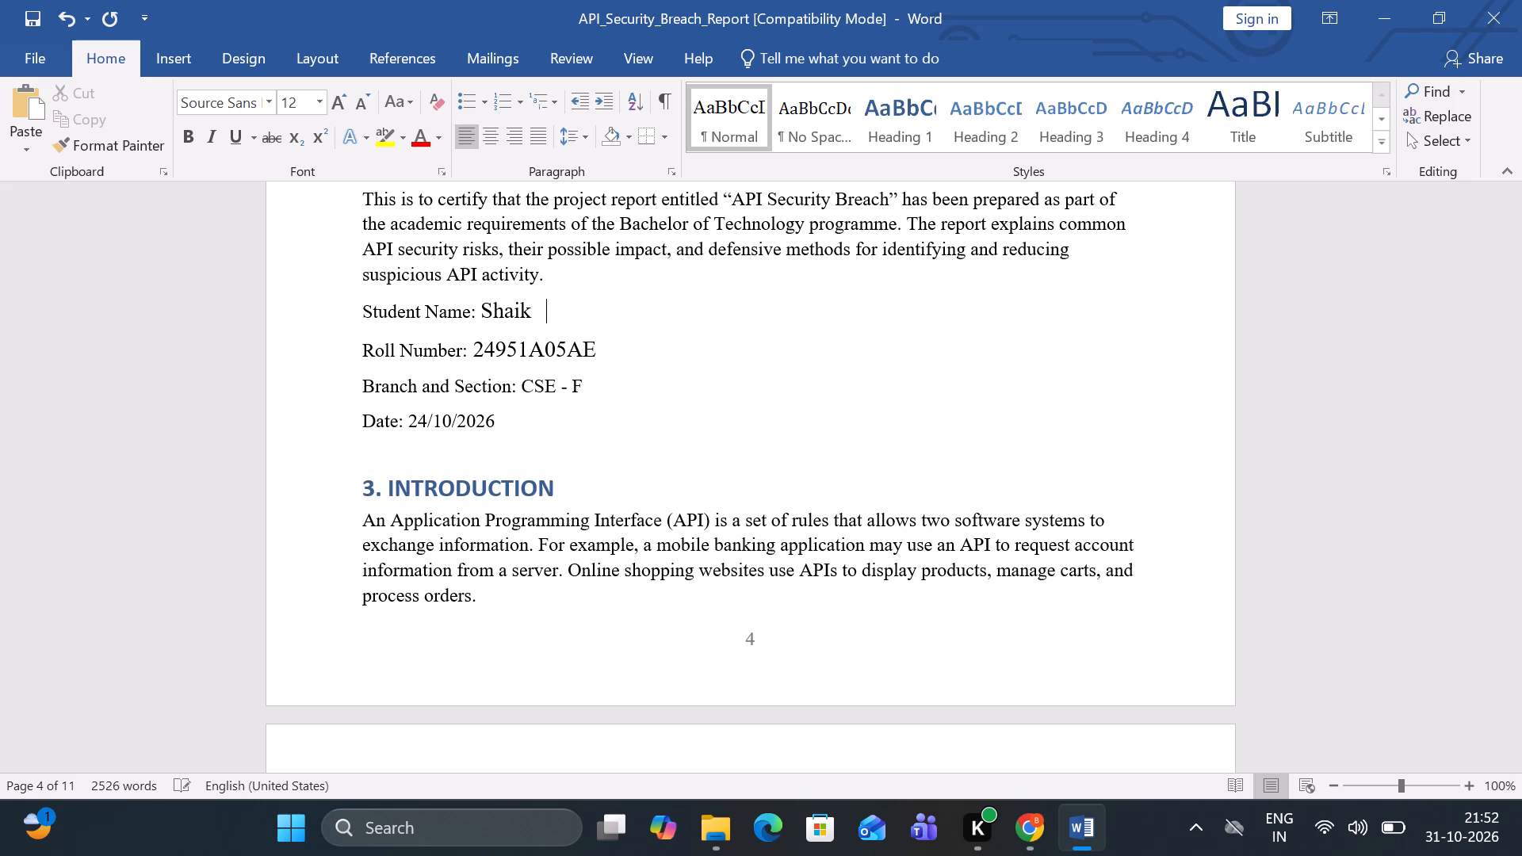
Enter the second word of the new student's name in size 14 on the Student Name line of "2. CERTIFICATE".
left_click(321, 97)
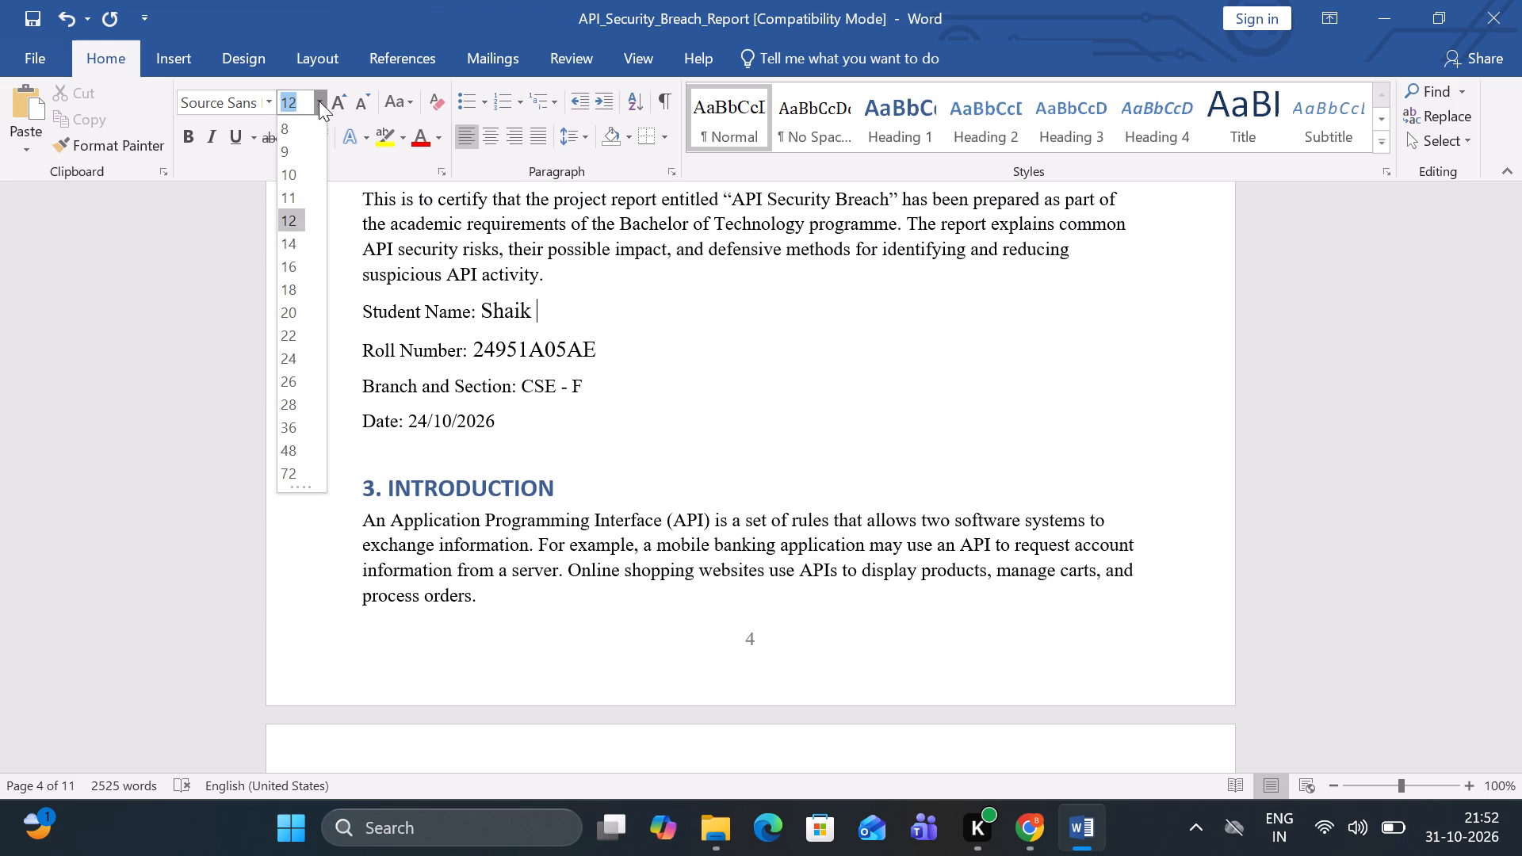
left_click(294, 247)
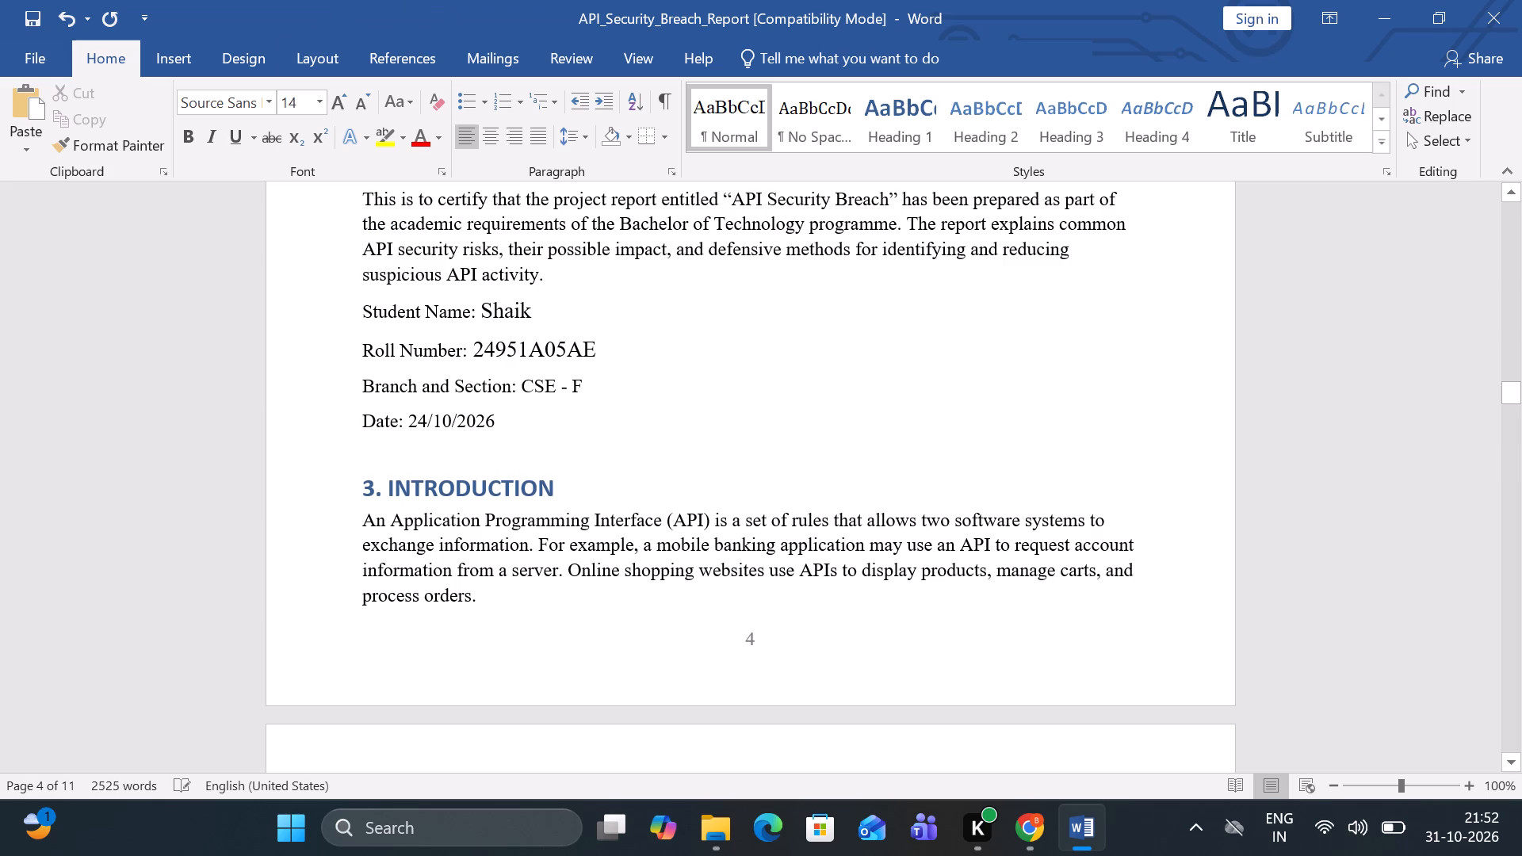
key("shift+v")
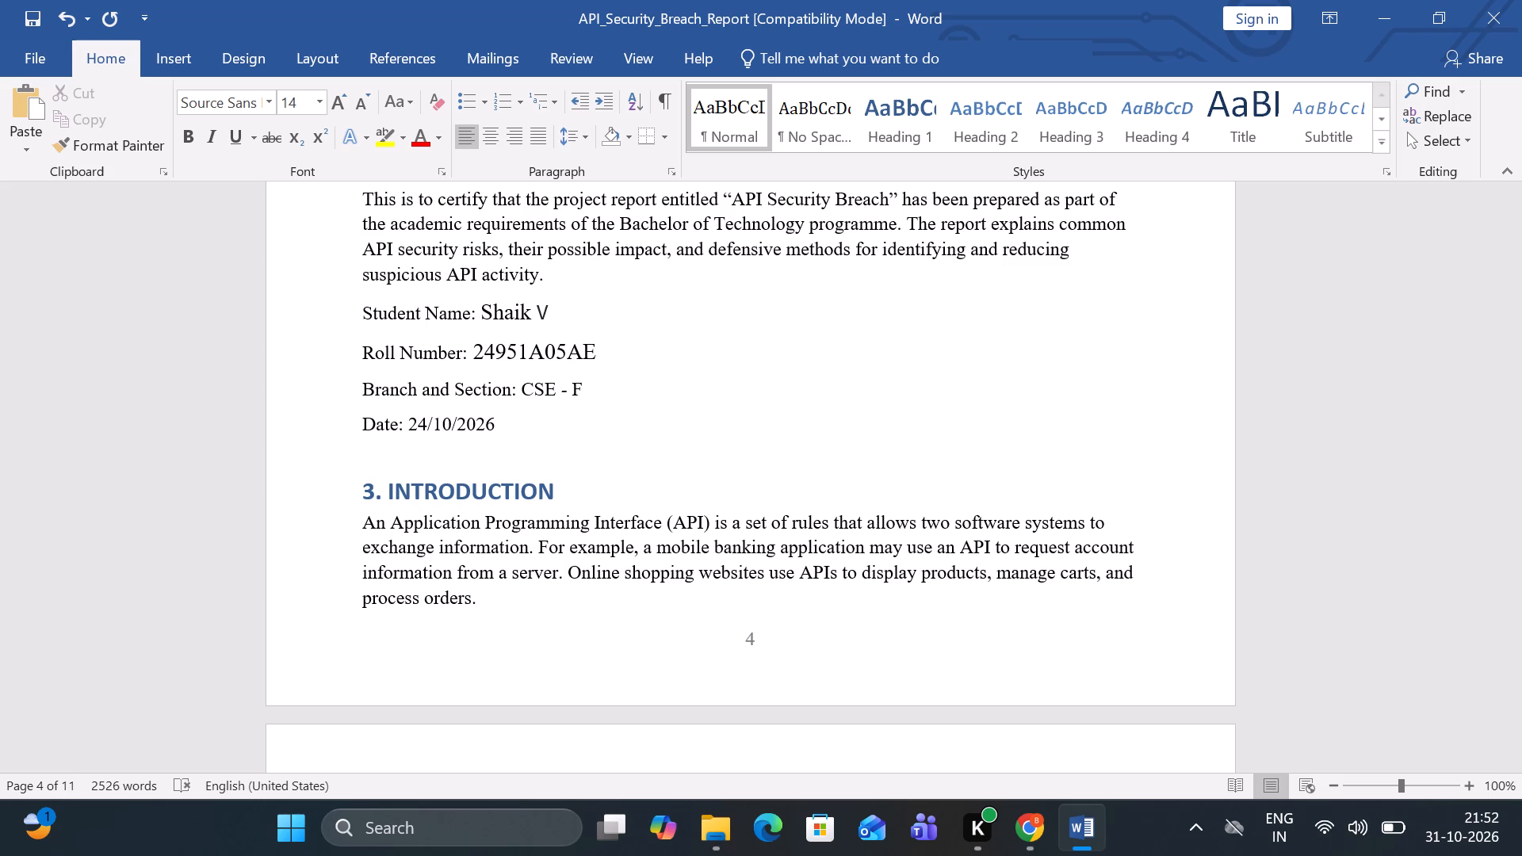
type("azeer")
Change the last letter of the roll number in the "2. CERTIFICATE" section to J.
left_click(597, 342)
key("BackSpace")
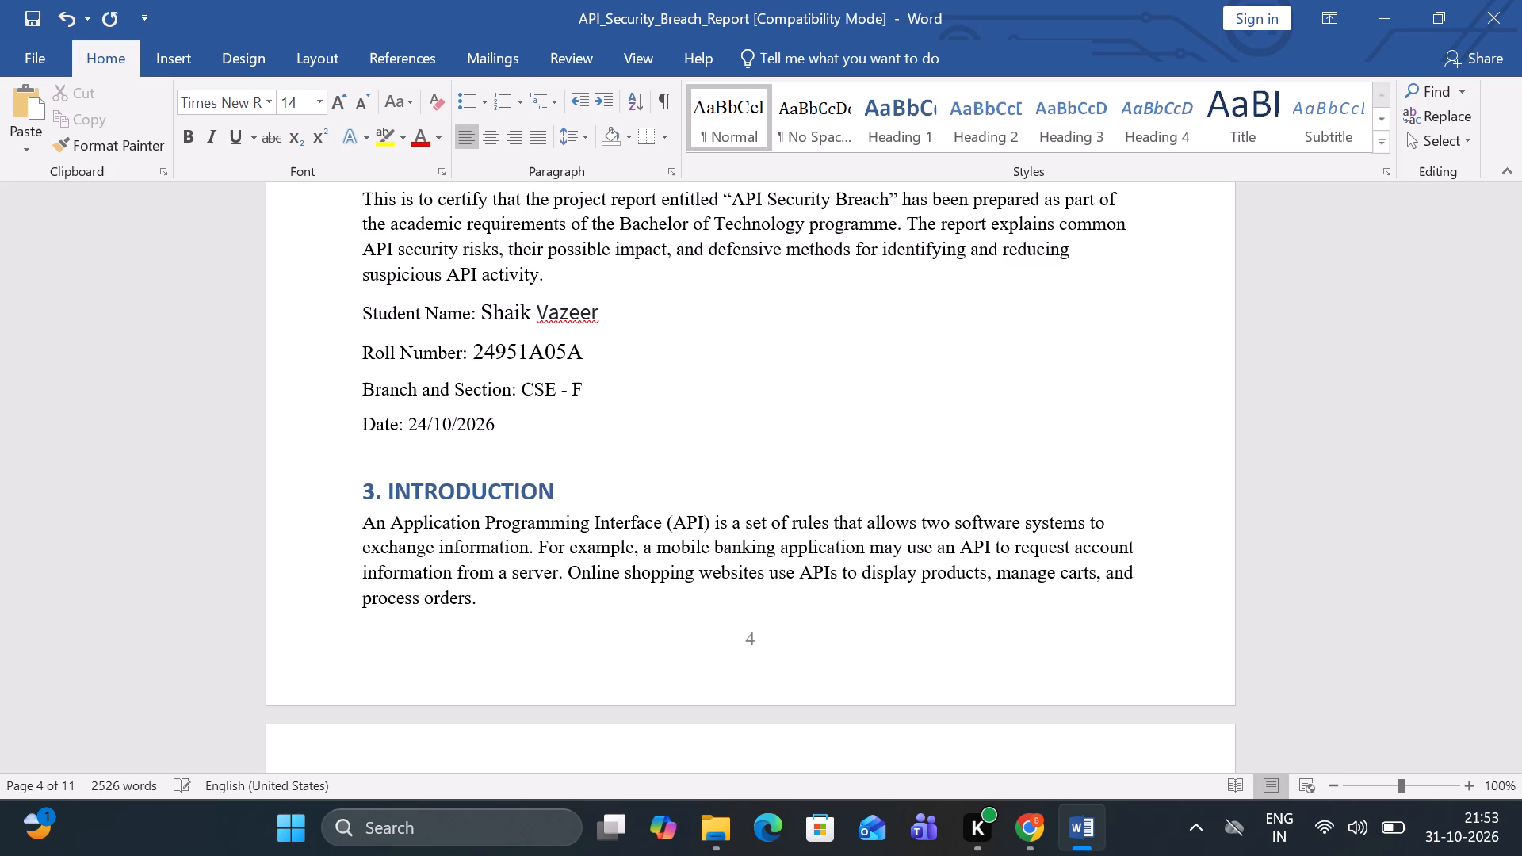
key("shift+j")
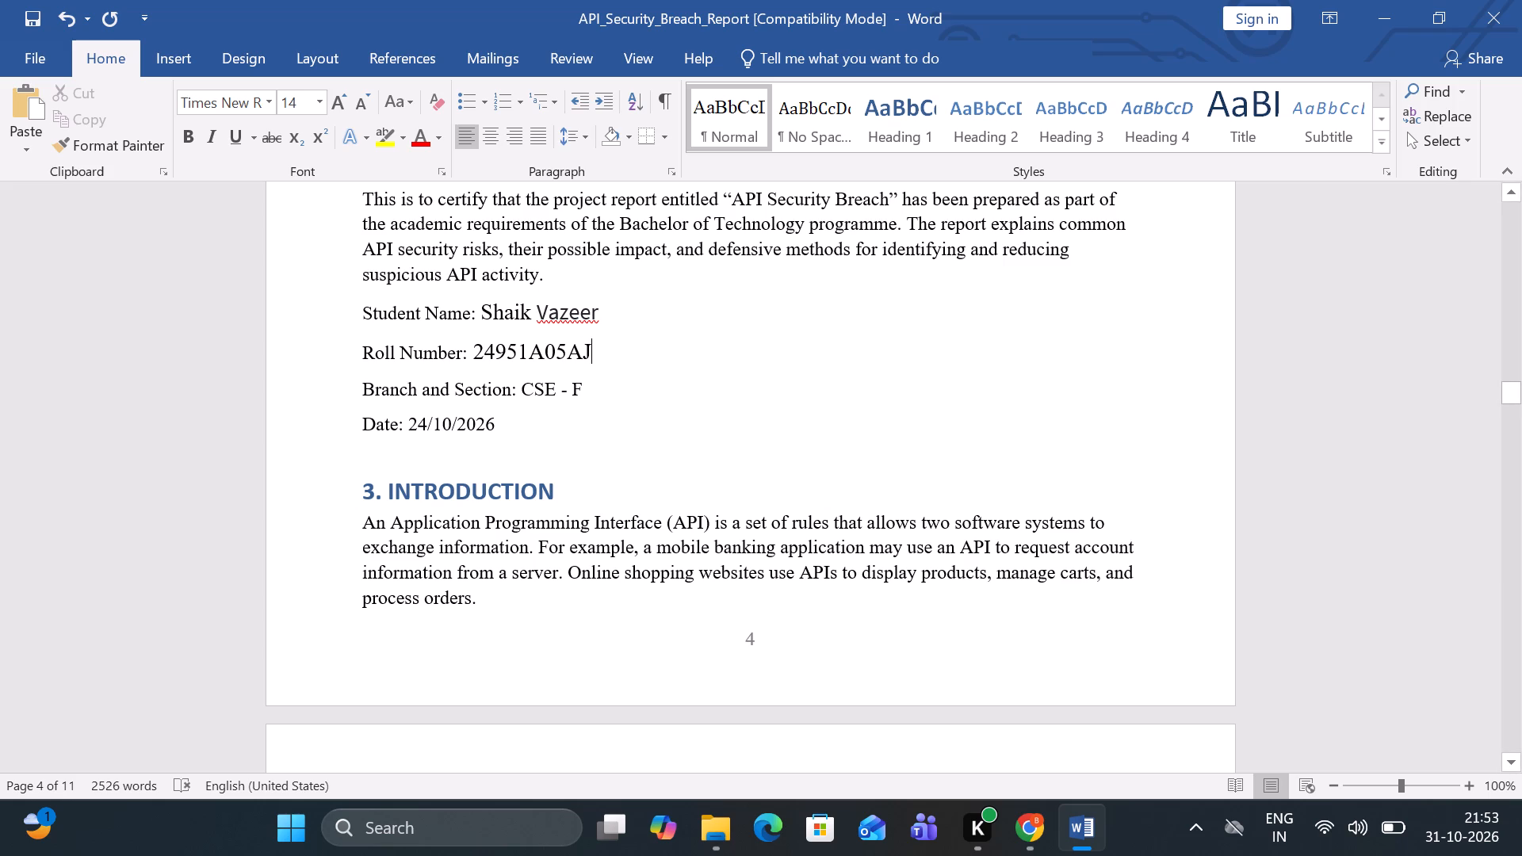
Change the date in the "2. CERTIFICATE" section to 26/10/2026.
left_click(428, 422)
key("BackSpace")
key("6")
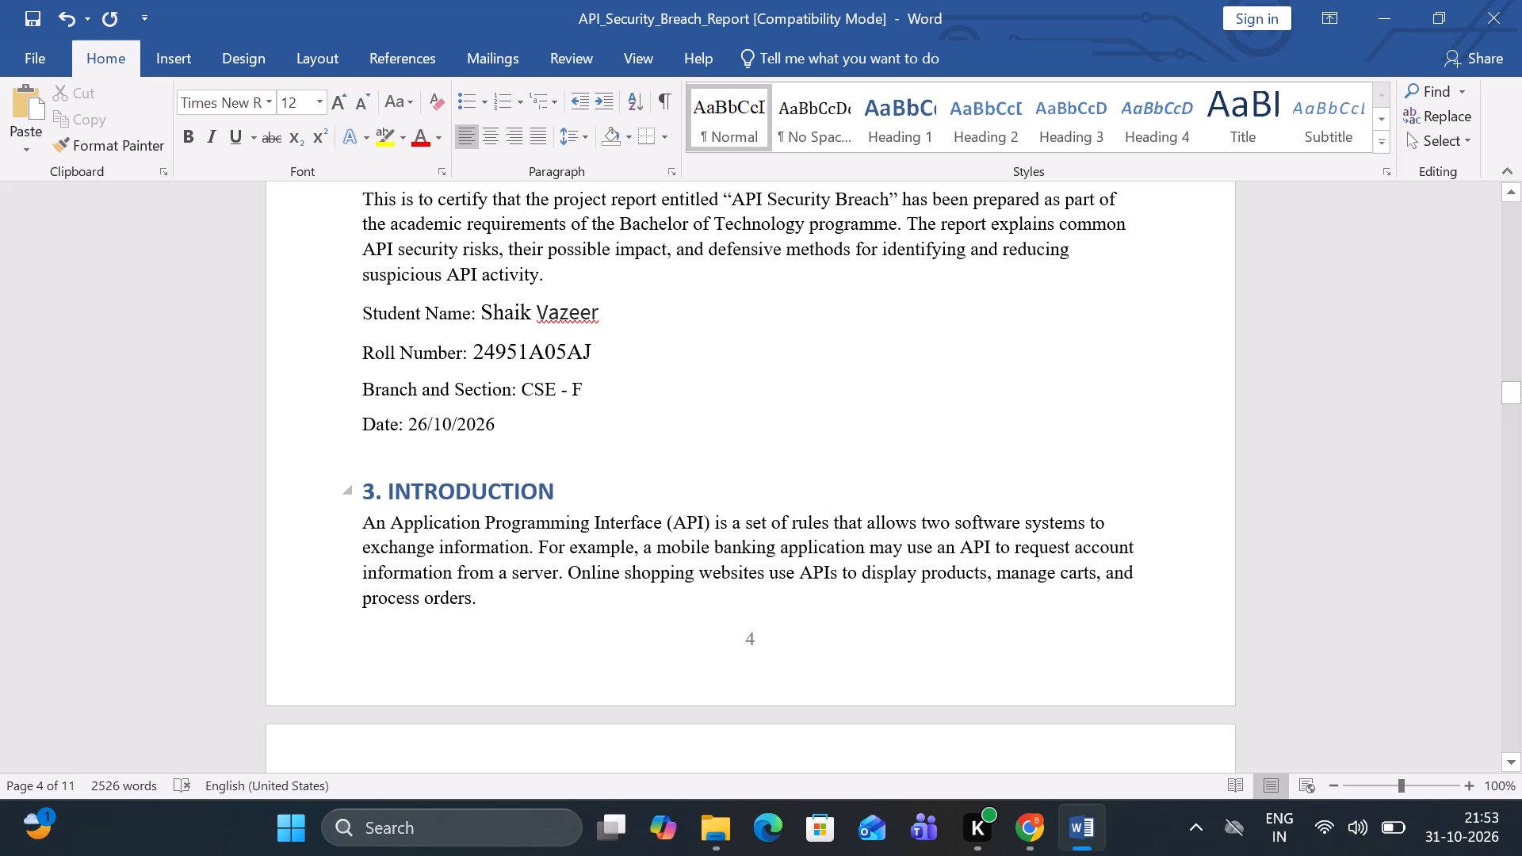
Replace the quoted project title in the unnumbered CERTIFICATE section with the copied title "DNS Tunneling Detection".
scroll(660, 489, "up", 1)
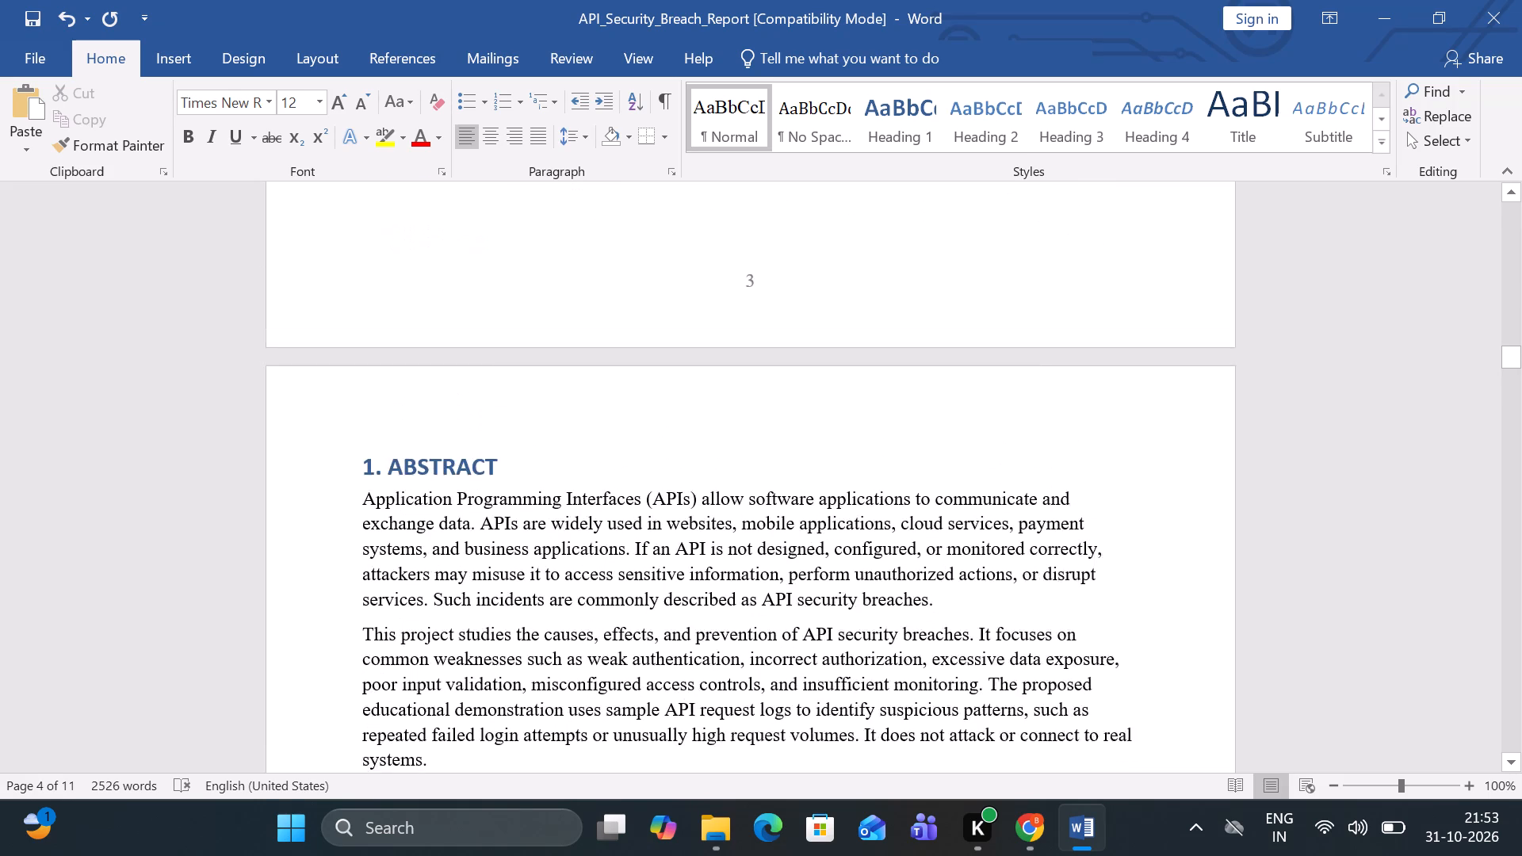
scroll(660, 489, "up", 1)
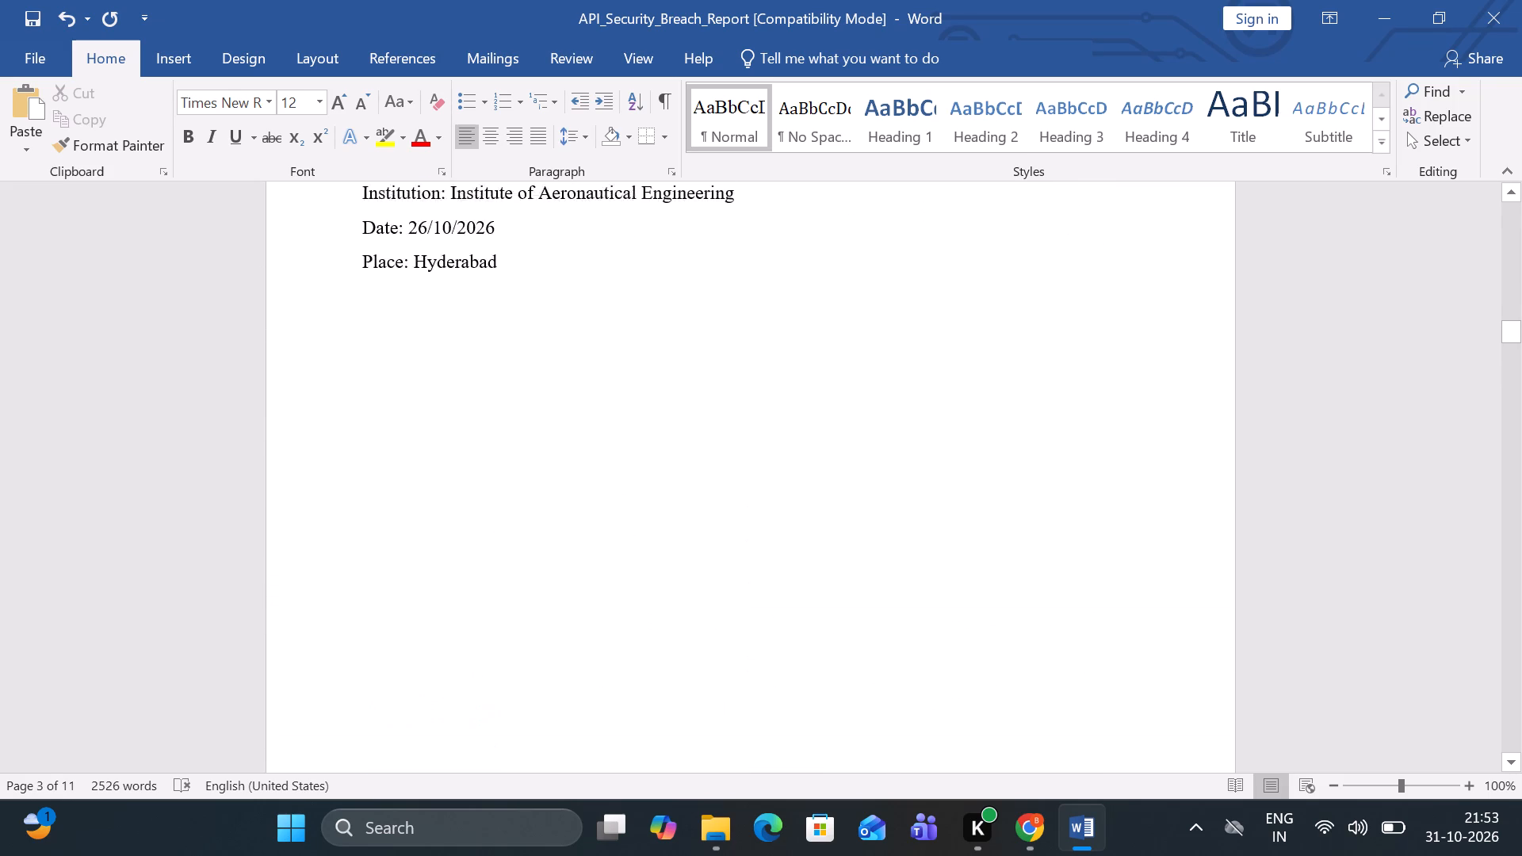
scroll(660, 489, "up", 2)
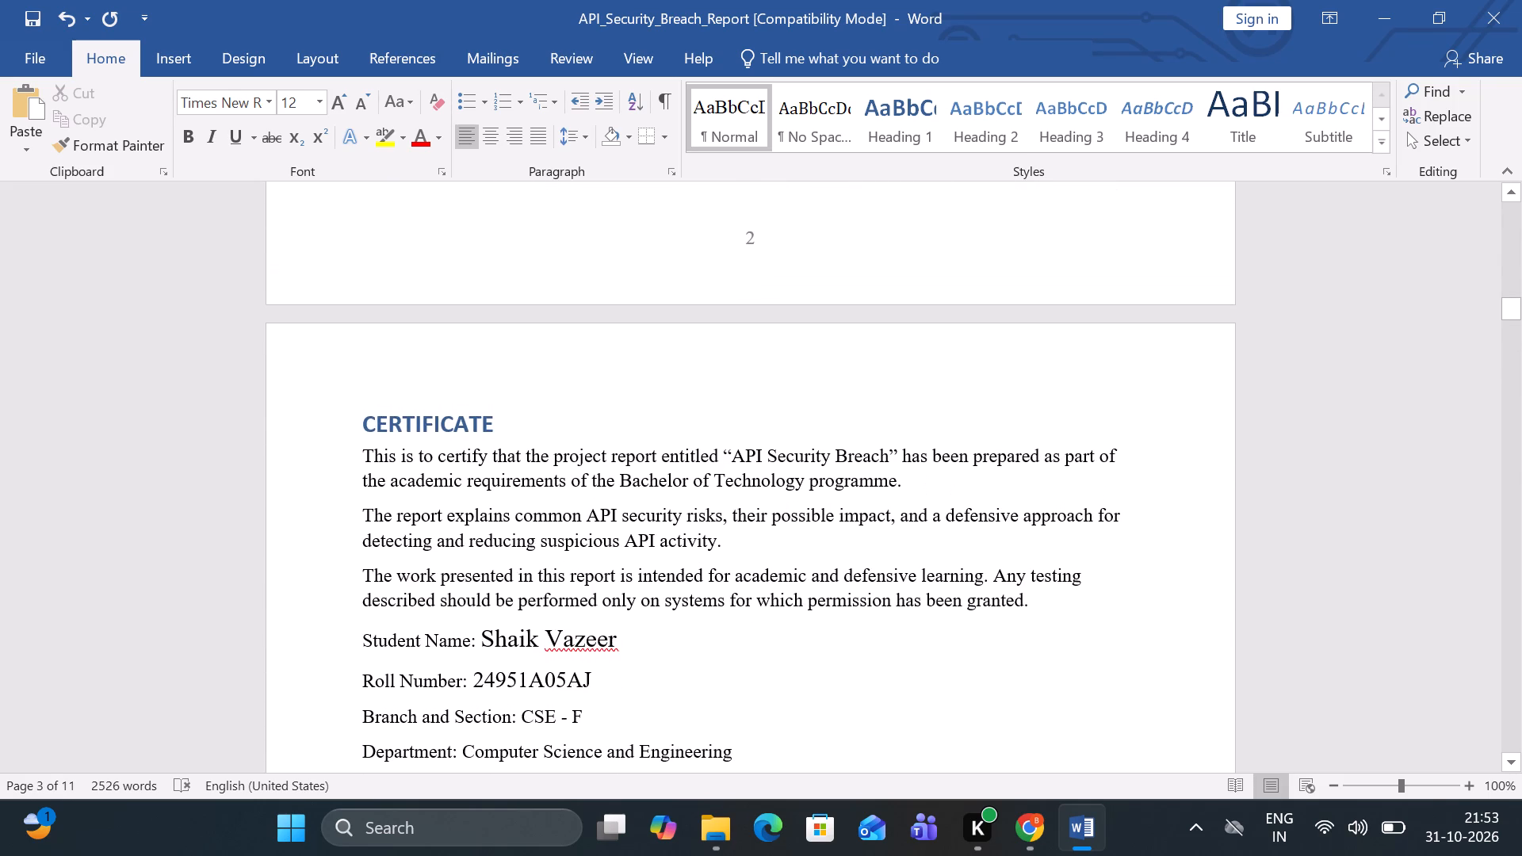
left_click(890, 454)
key("BackSpace")
key("BackSpace")
key("BackSpace")
key("BackSpace")
key("BackSpace")
key("BackSpace")
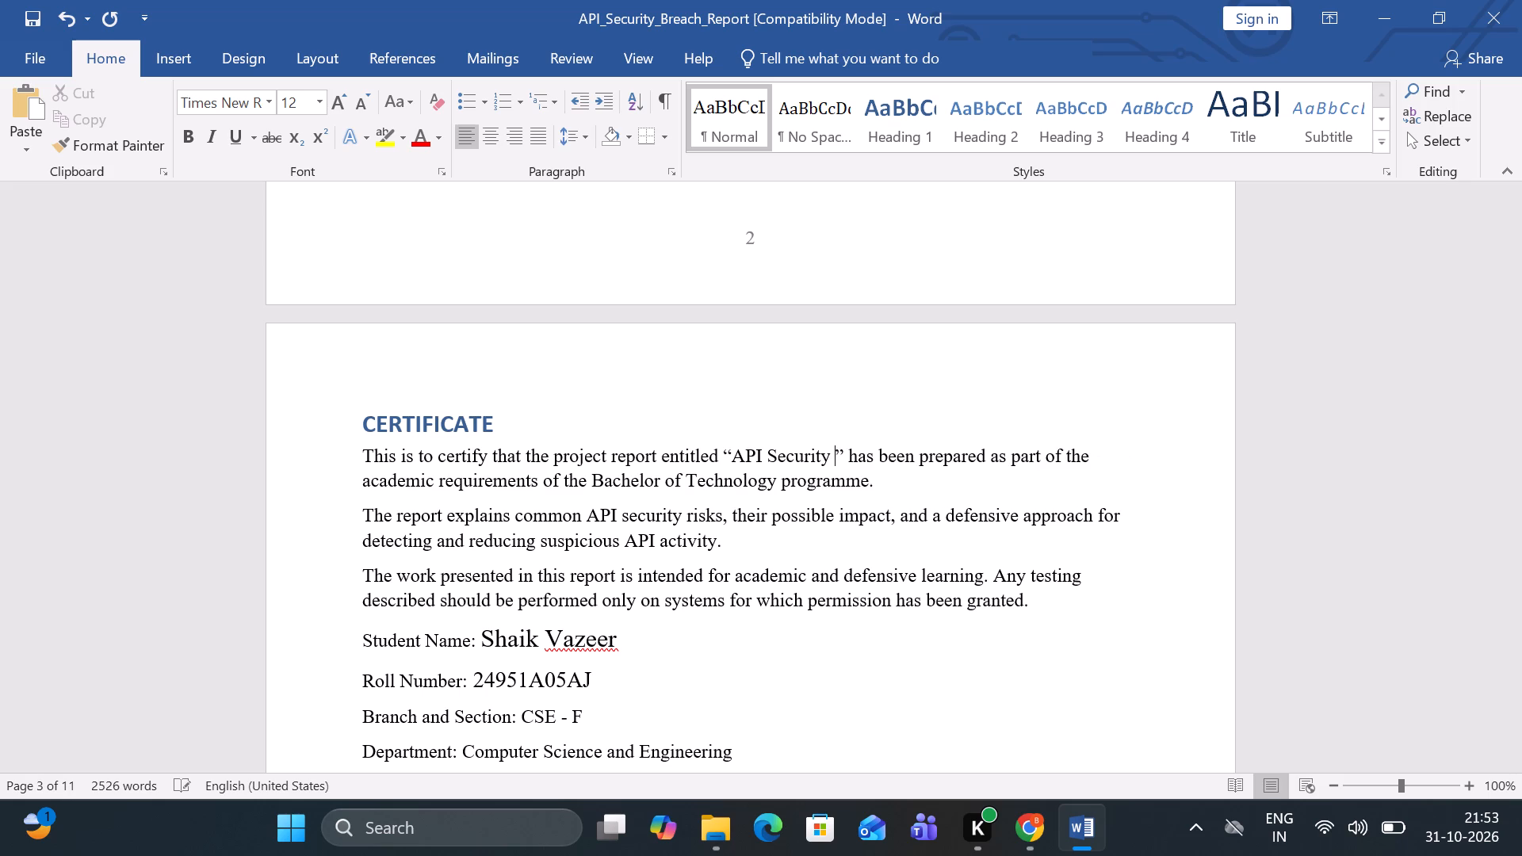
key("BackSpace")
key("BackSpace")
key("BackSpace")
key("BackSpace")
key("BackSpace")
key("BackSpace")
key("BackSpace")
key("BackSpace")
key("BackSpace")
key("BackSpace")
key("BackSpace")
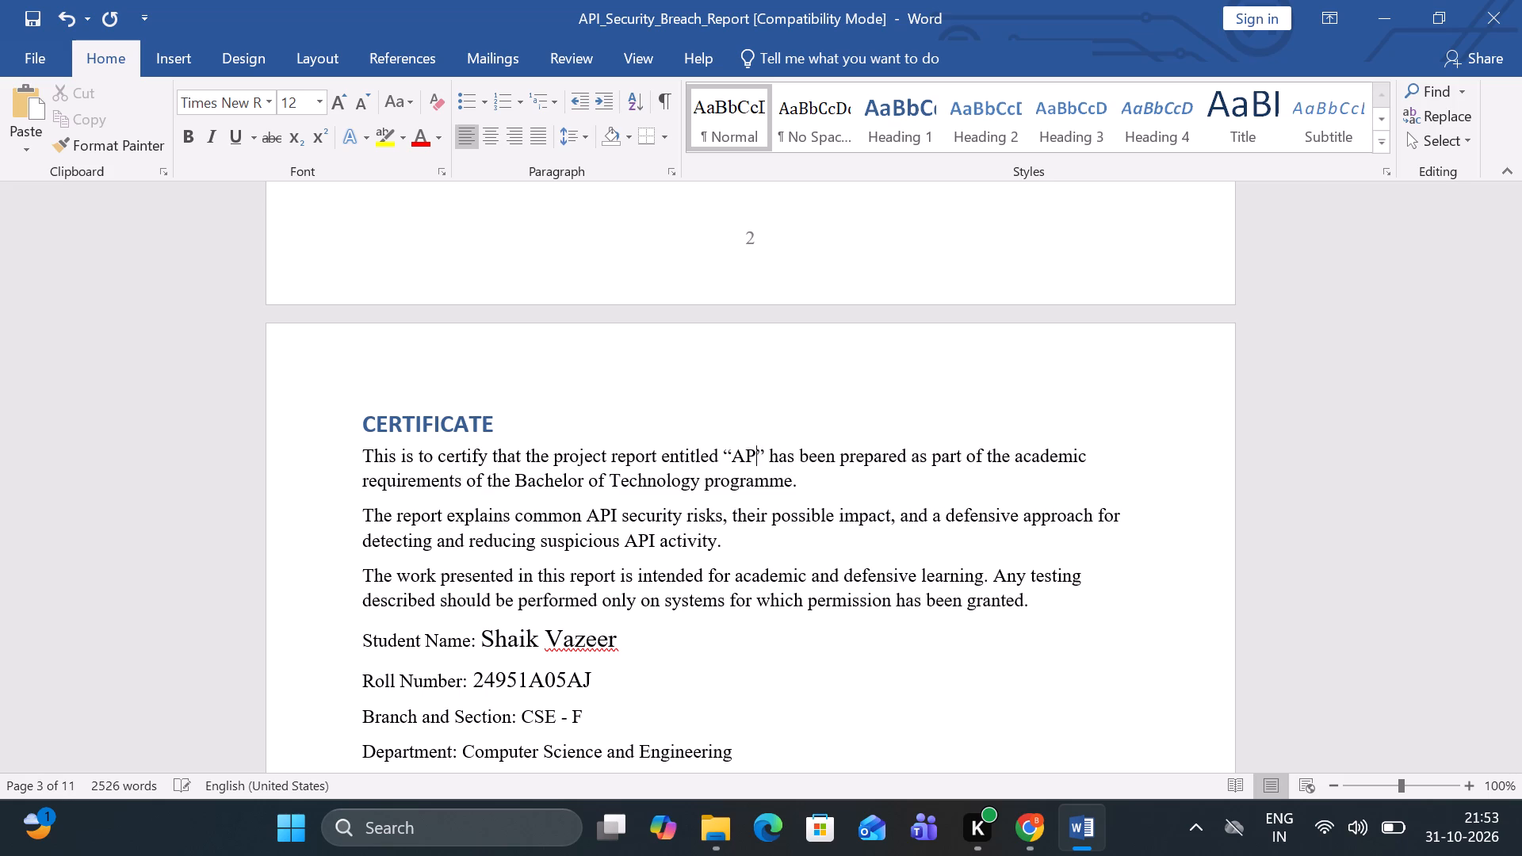
key("BackSpace")
key("BackSpace")
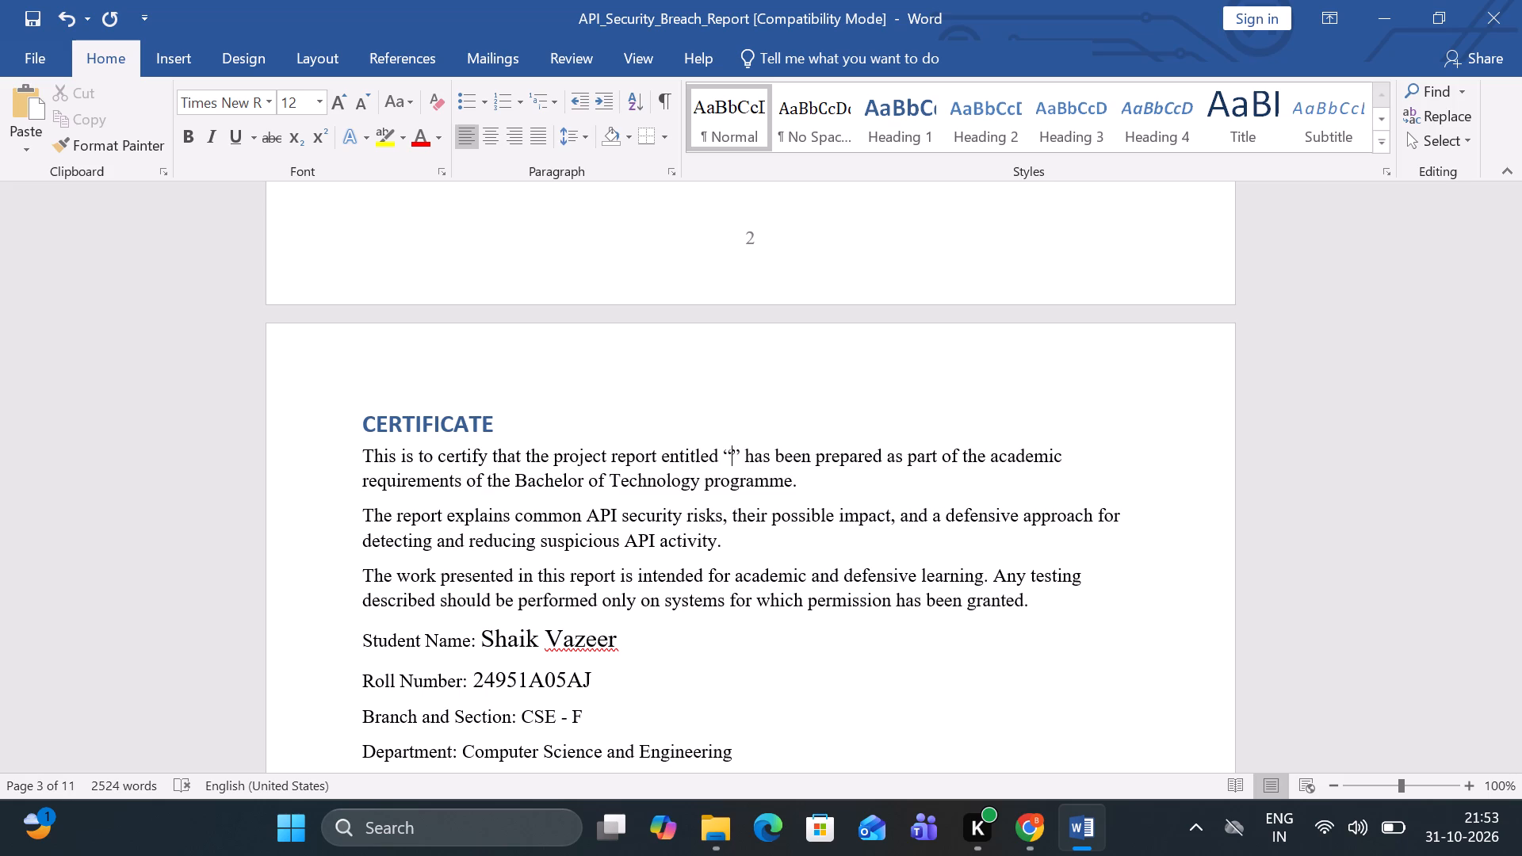
key("ctrl+v")
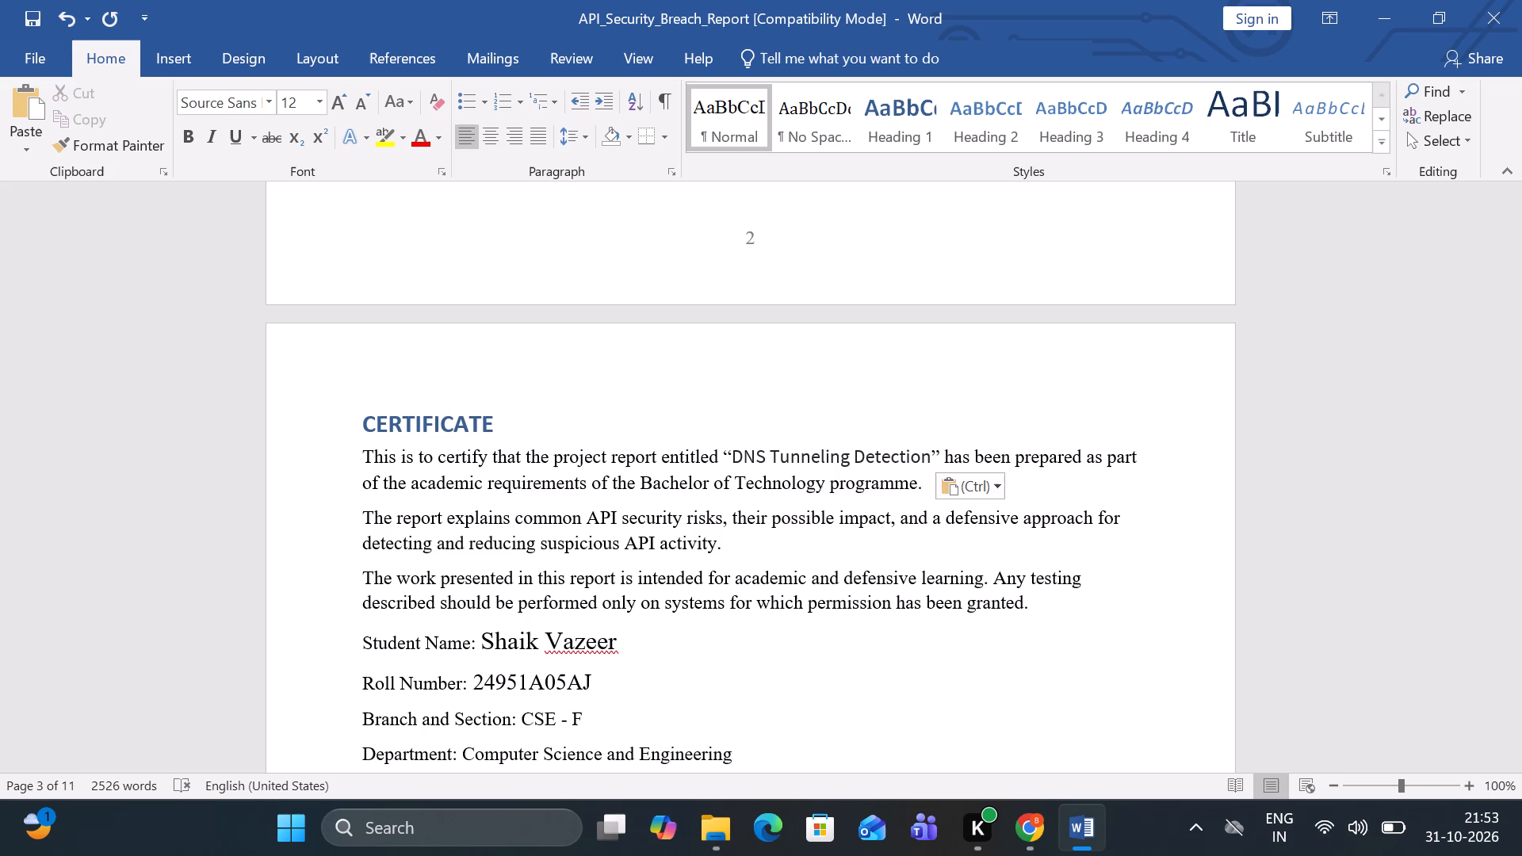
Replace the quoted project title in the "2. CERTIFICATE" section with the copied title "DNS Tunneling Detection".
scroll(732, 396, "down", 1)
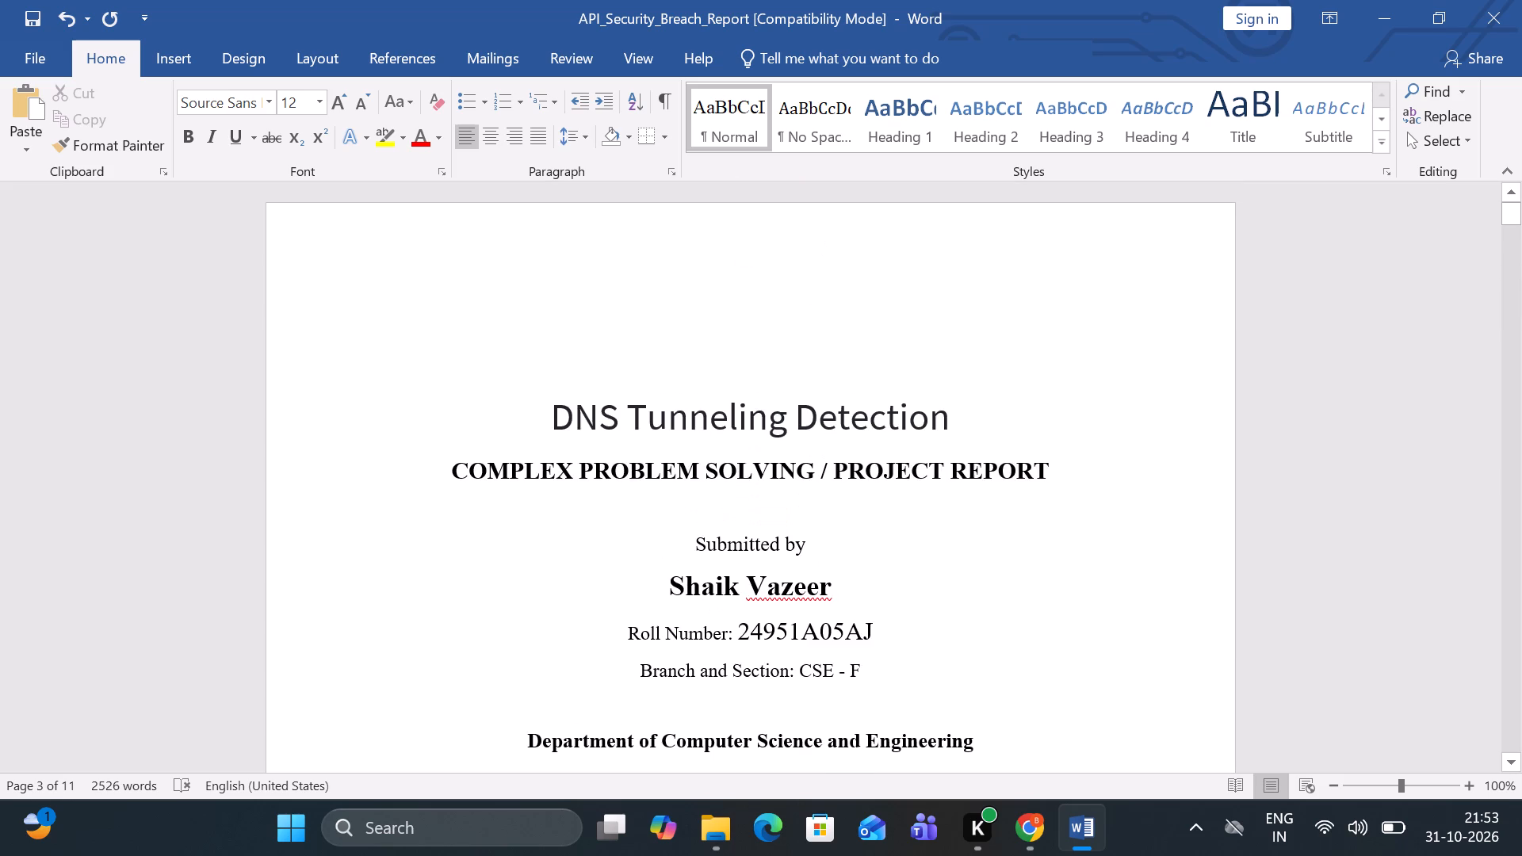
scroll(732, 396, "down", 1)
scroll(732, 396, "up", 1)
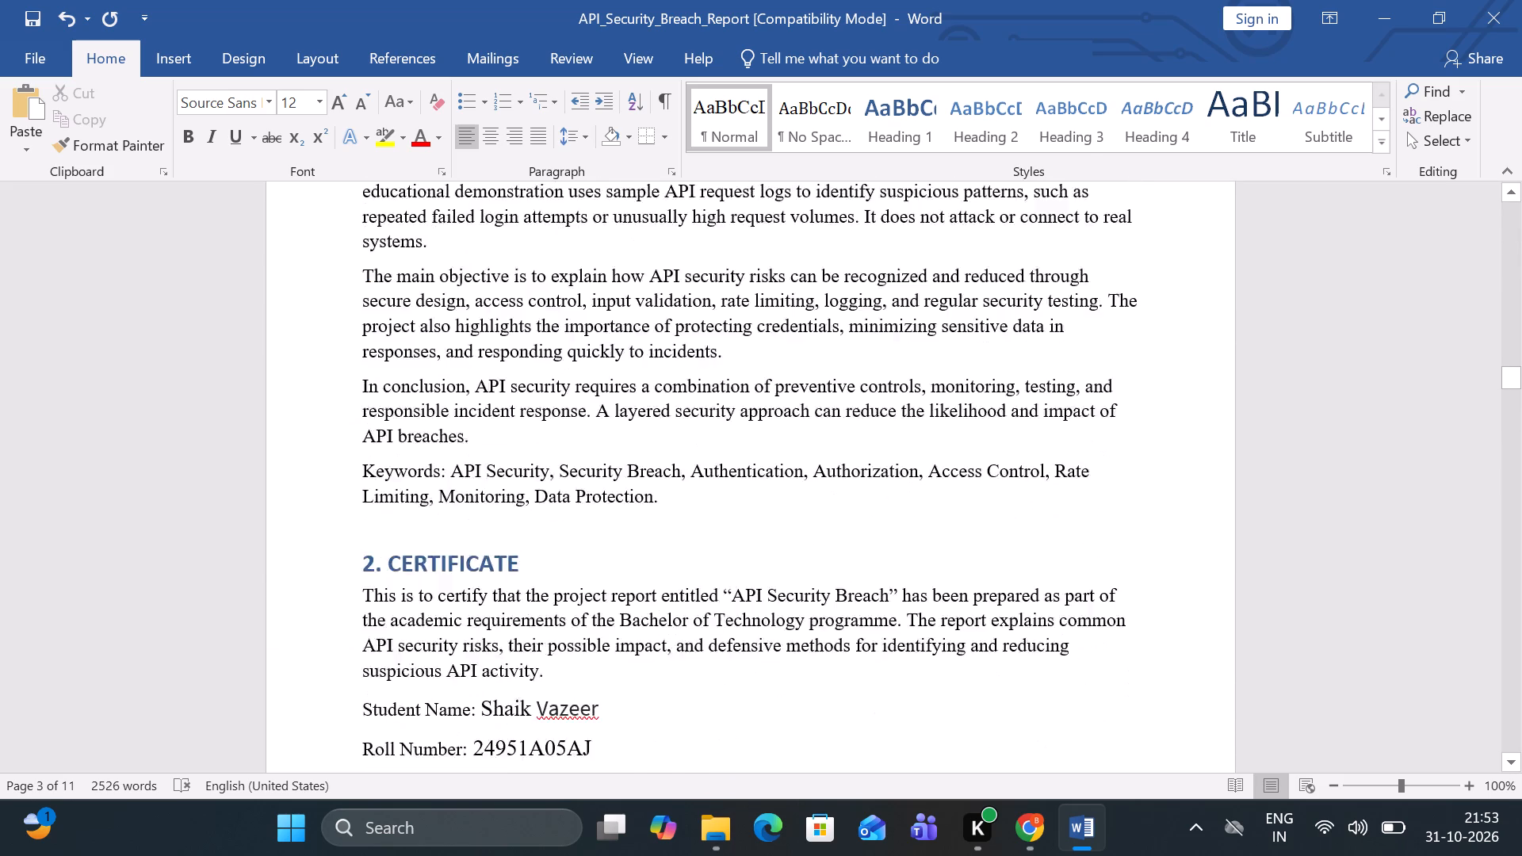
scroll(732, 396, "up", 2)
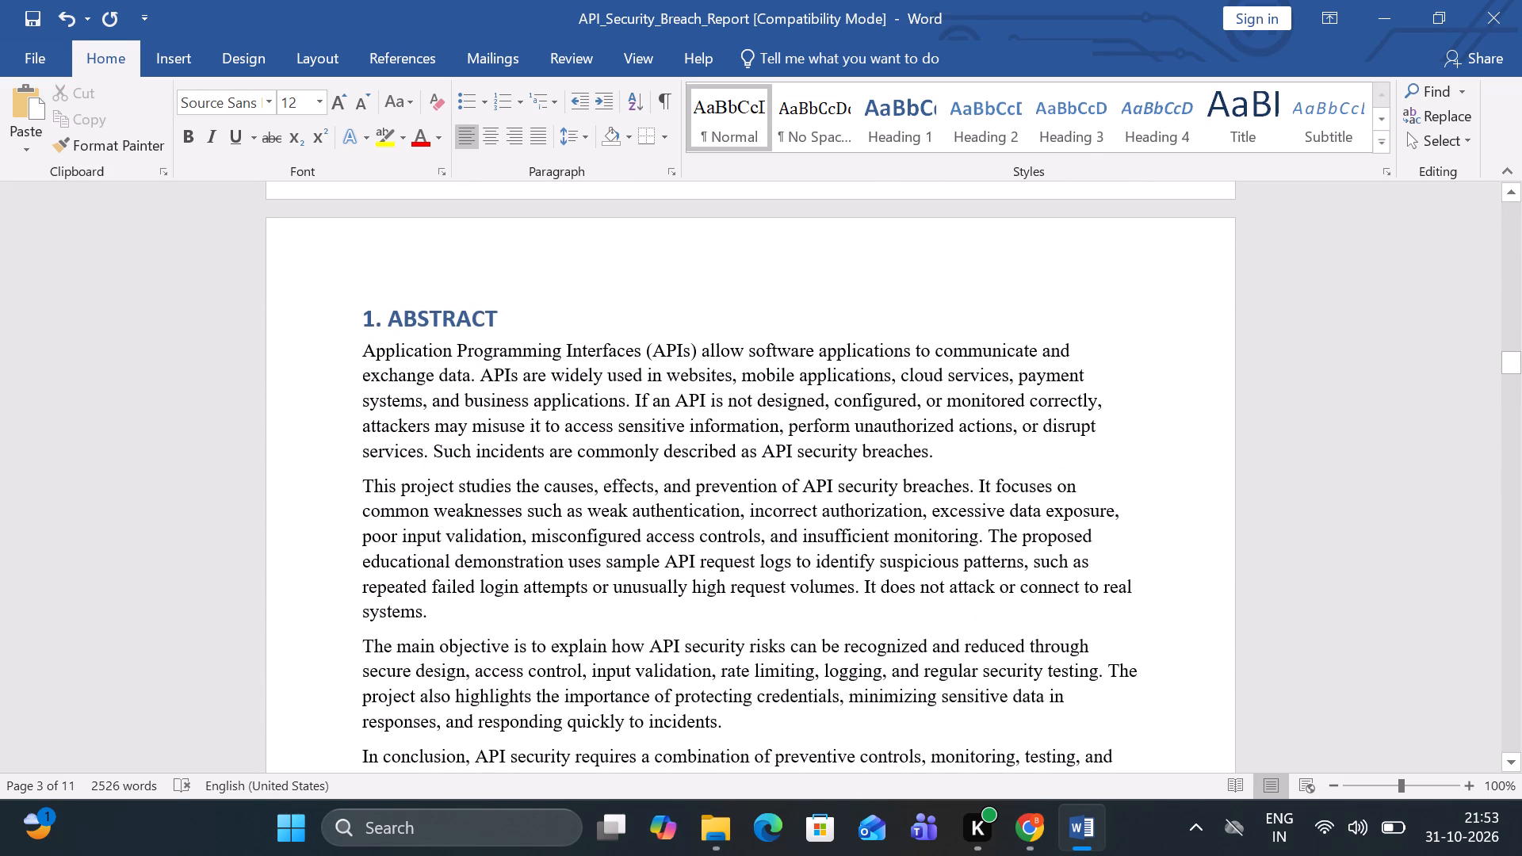
scroll(732, 396, "up", 1)
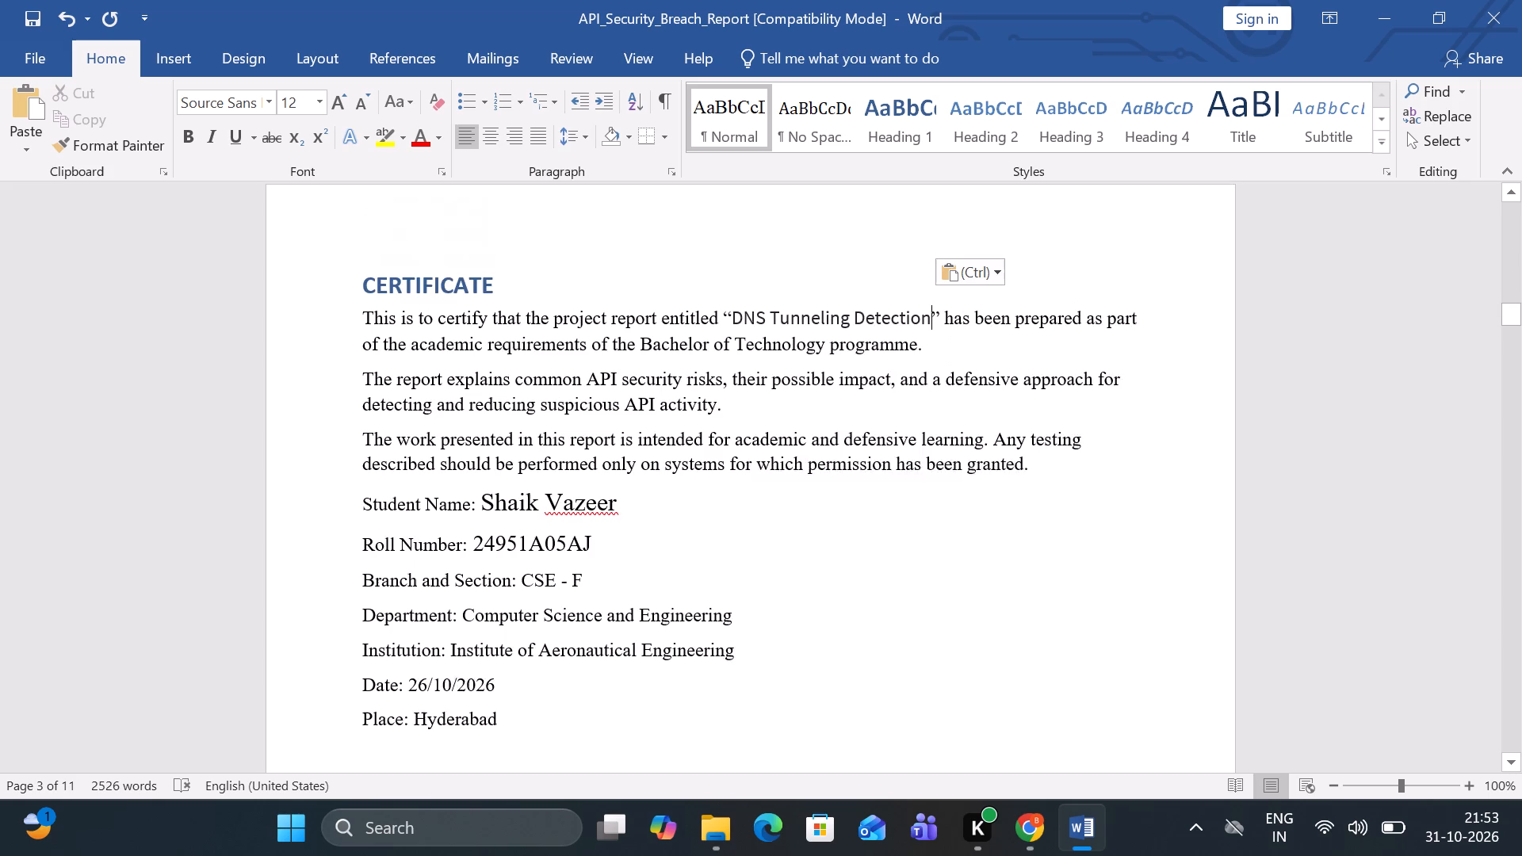
scroll(732, 396, "up", 2)
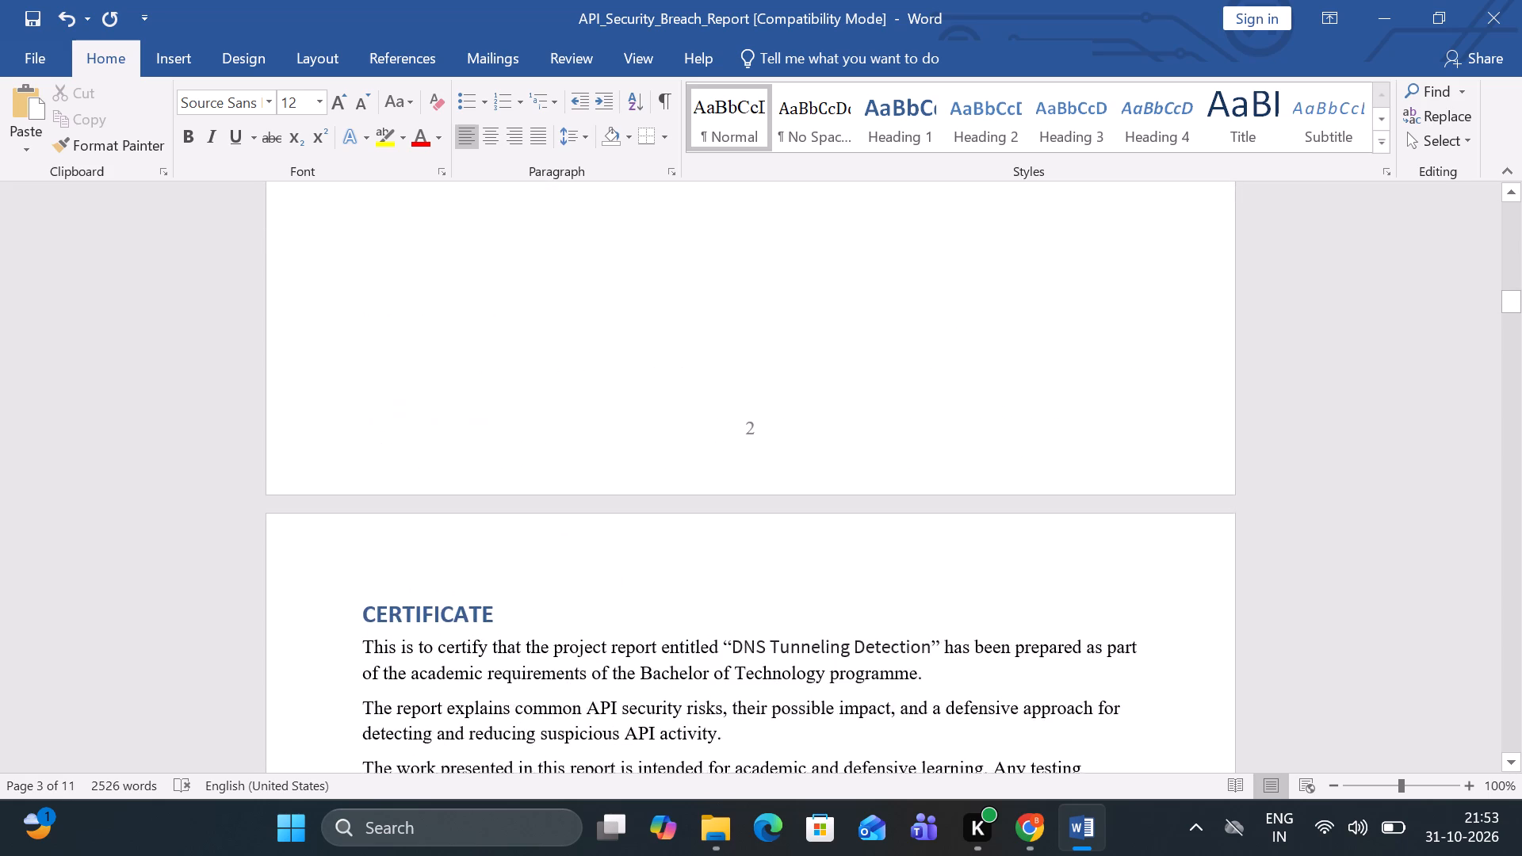
scroll(750, 414, "down", 1)
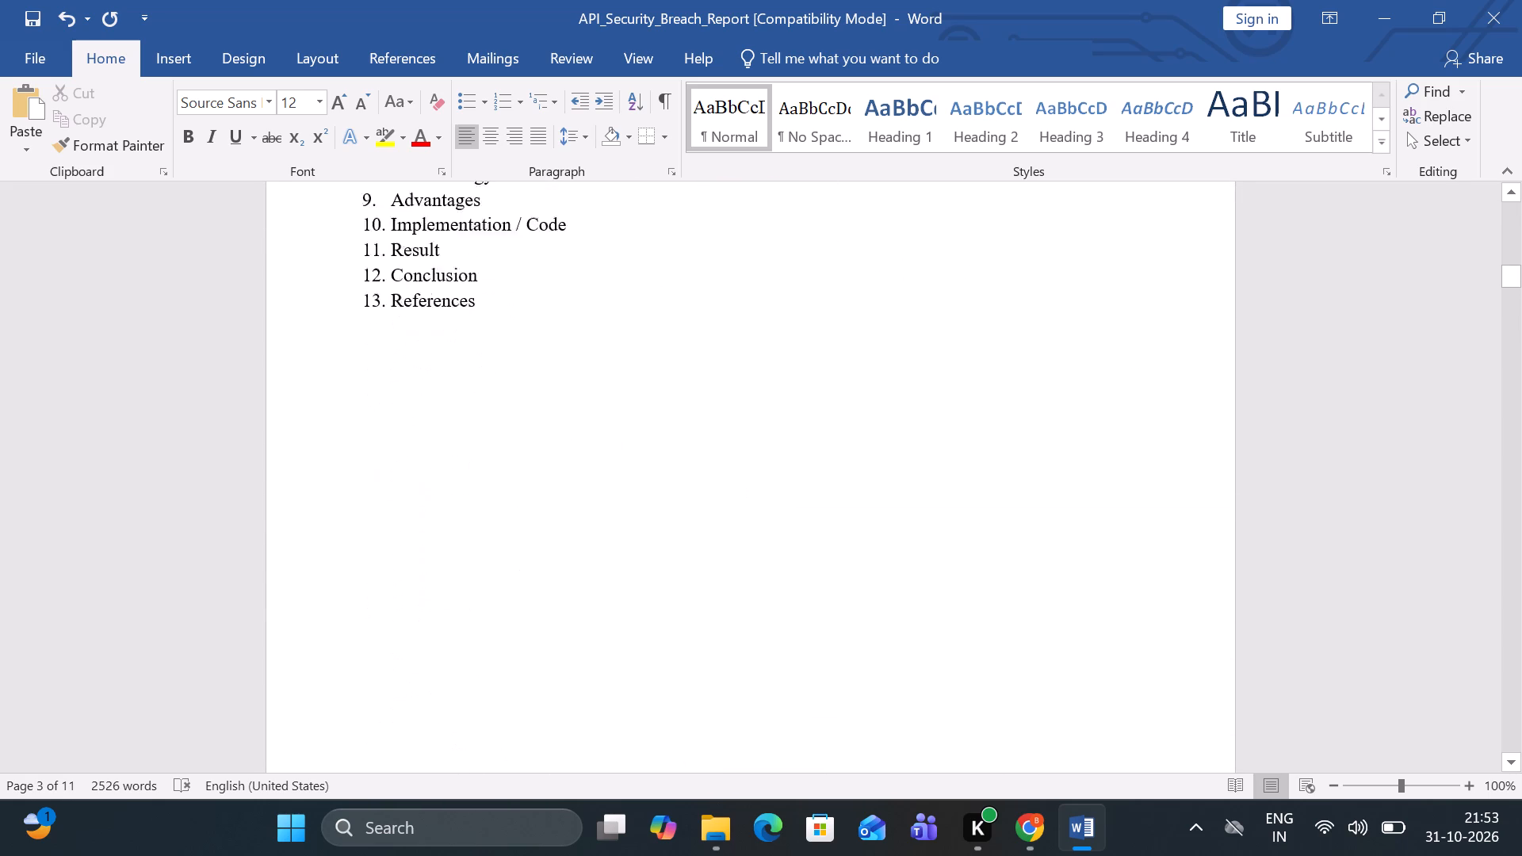
scroll(750, 414, "down", 3)
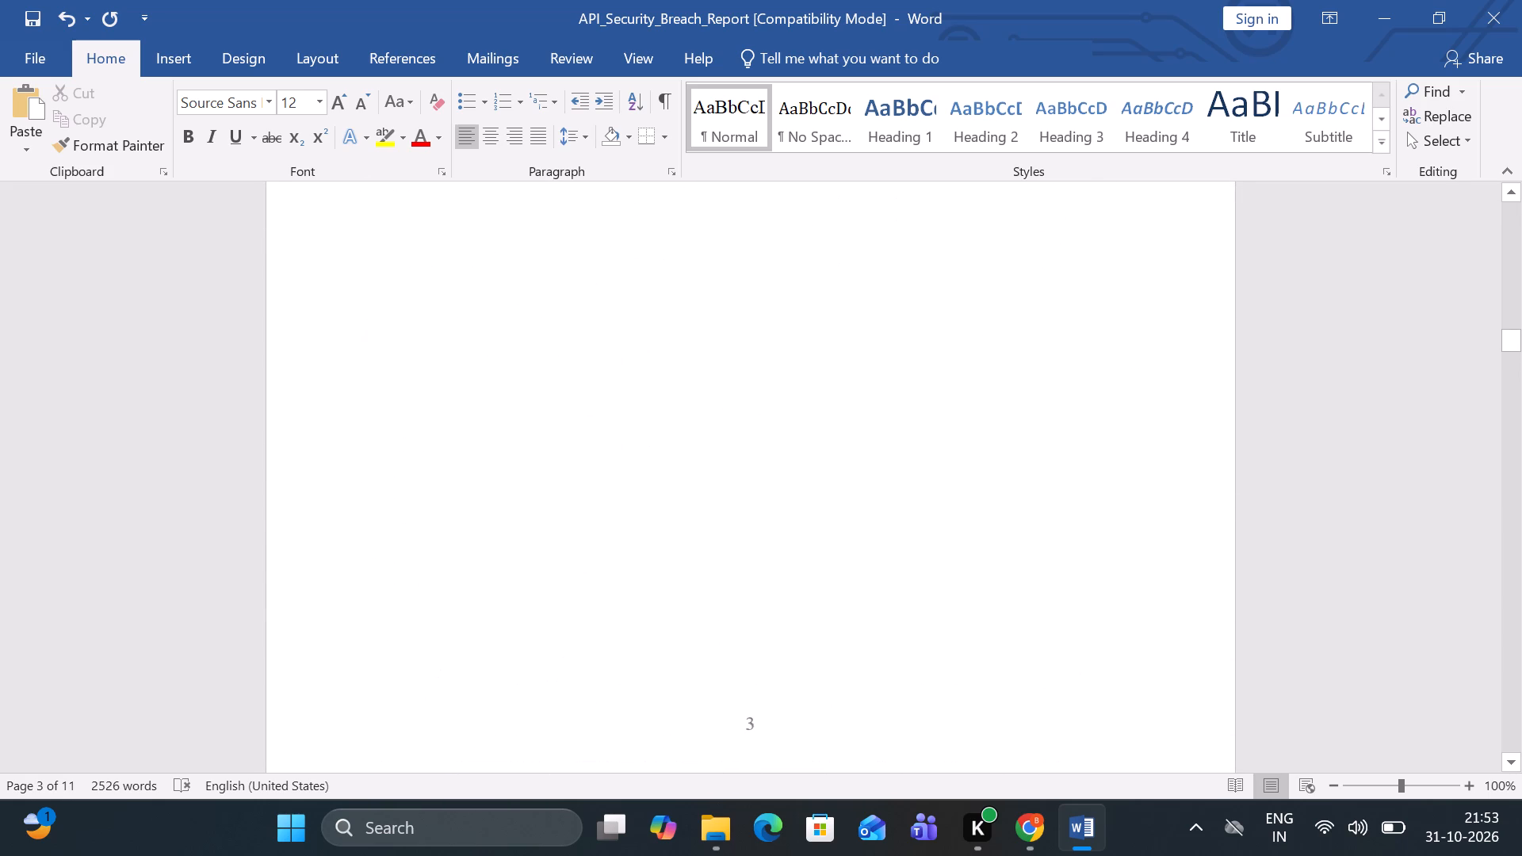
scroll(750, 414, "down", 1)
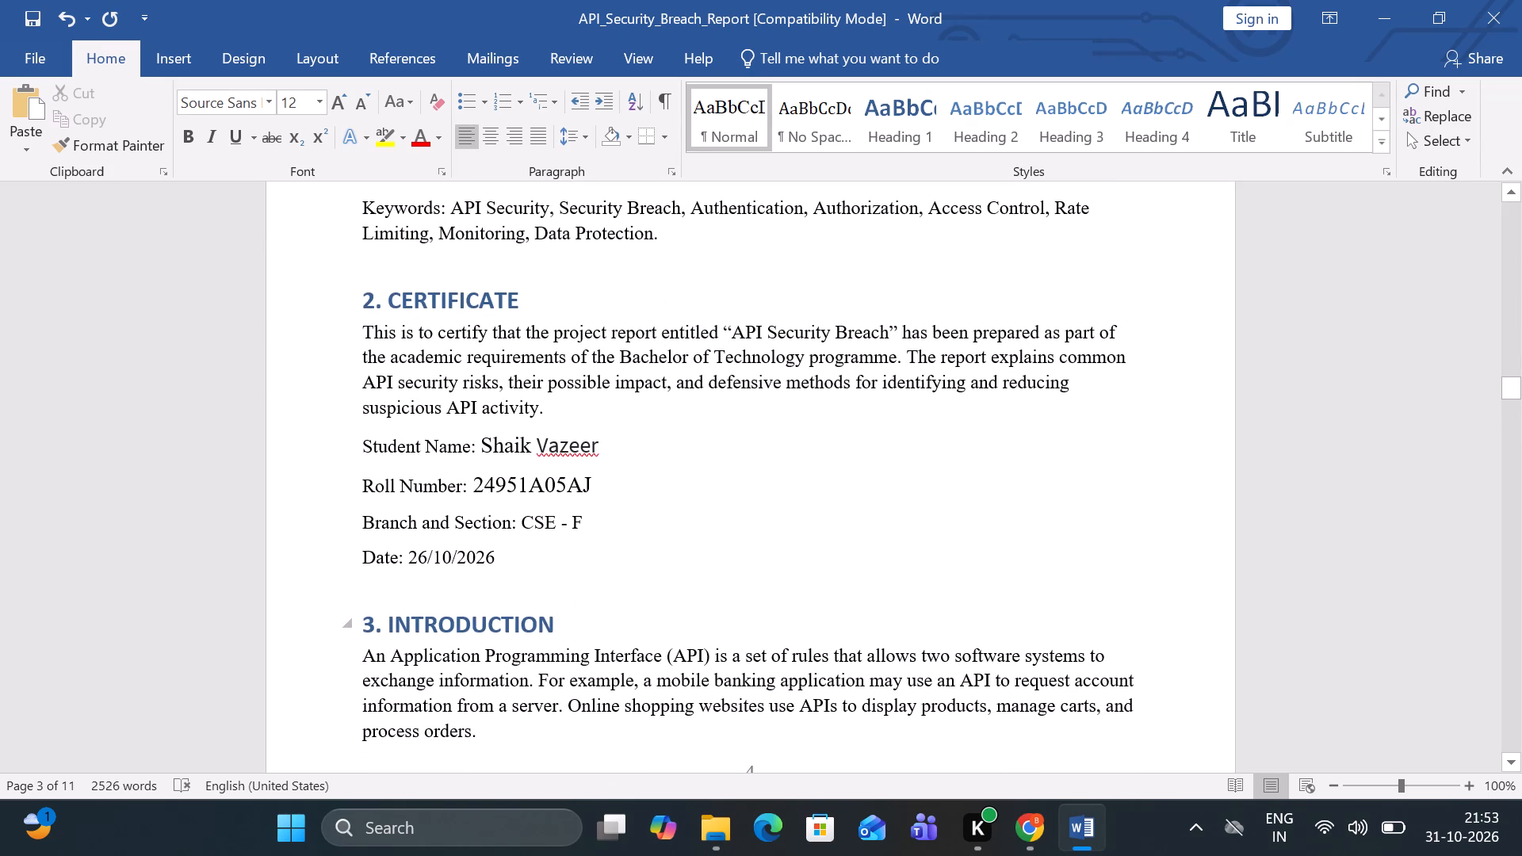
left_click(885, 328)
key("BackSpace")
key("BackSpace")
key("BackSpace")
key("BackSpace")
key("BackSpace")
key("BackSpace")
key("BackSpace")
key("BackSpace")
key("BackSpace")
key("BackSpace")
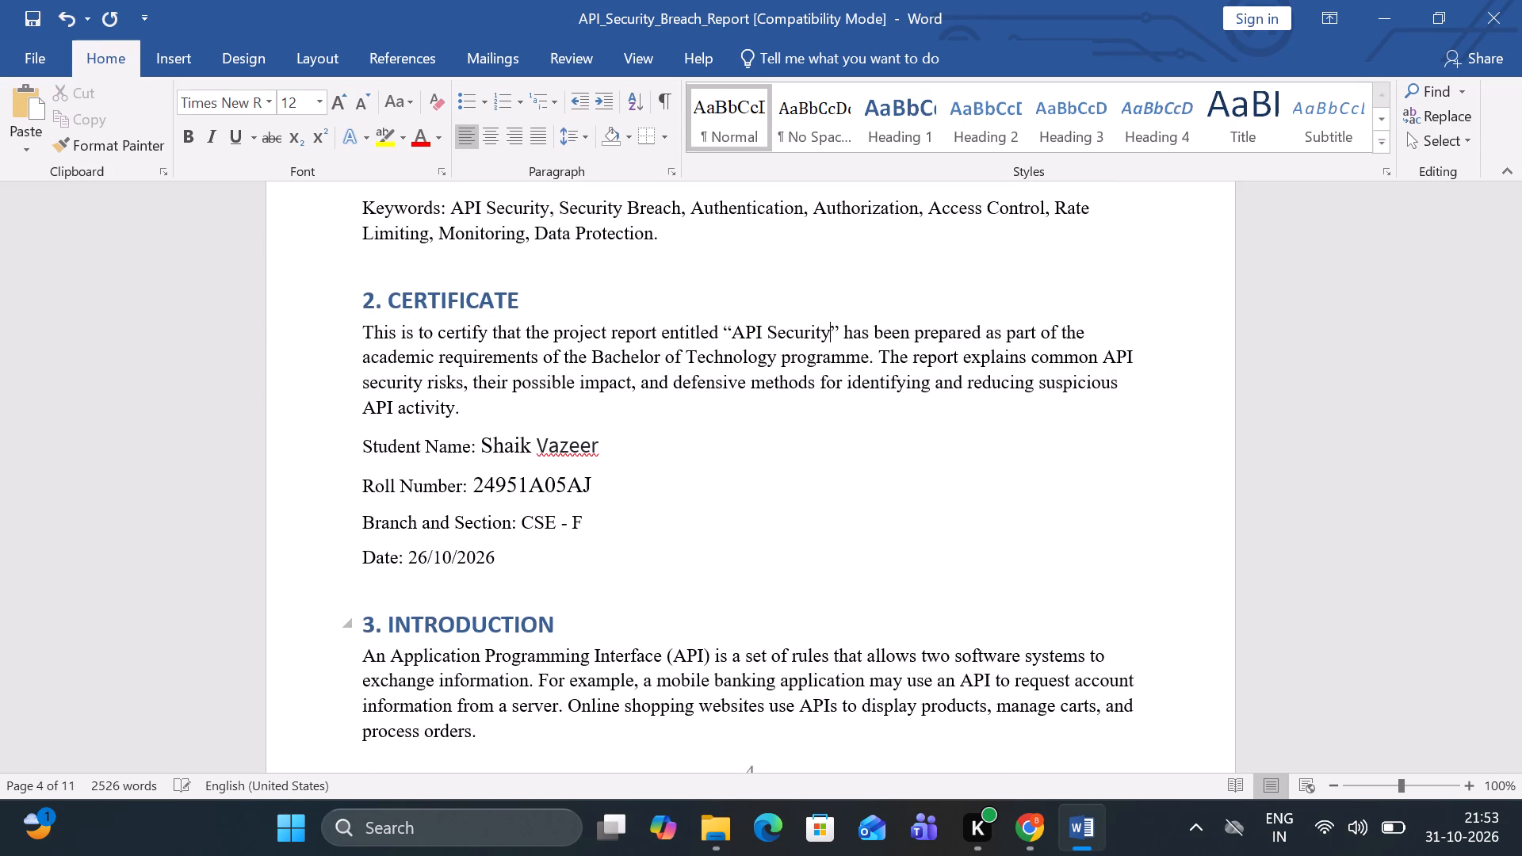
key("BackSpace")
key("BackSpace")
key("BackSpace")
key("BackSpace")
key("BackSpace")
key("BackSpace")
key("BackSpace")
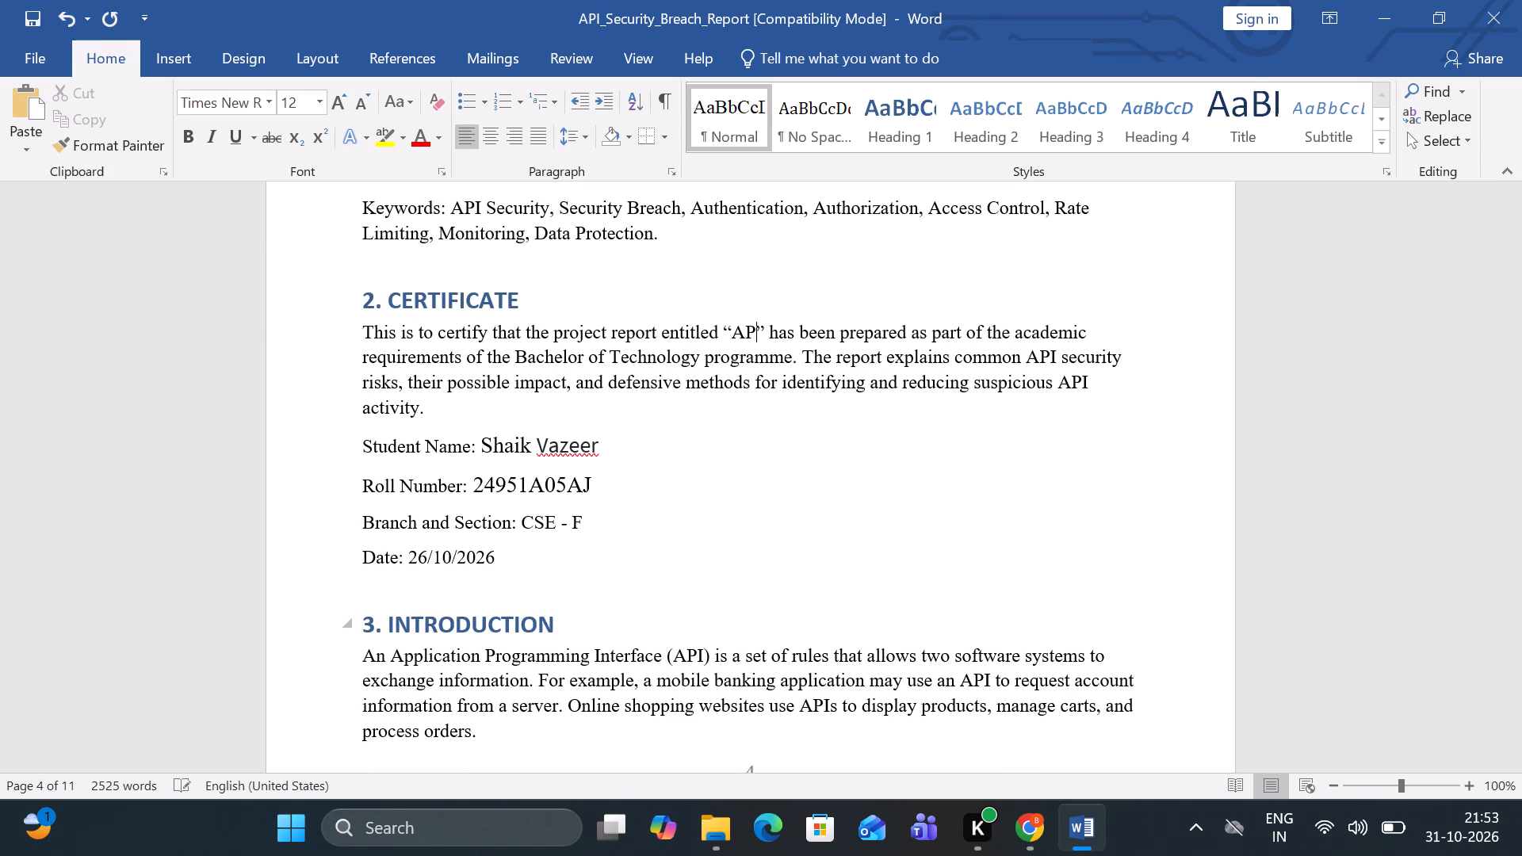
key("BackSpace")
key("BackSpace")
key("ctrl+v")
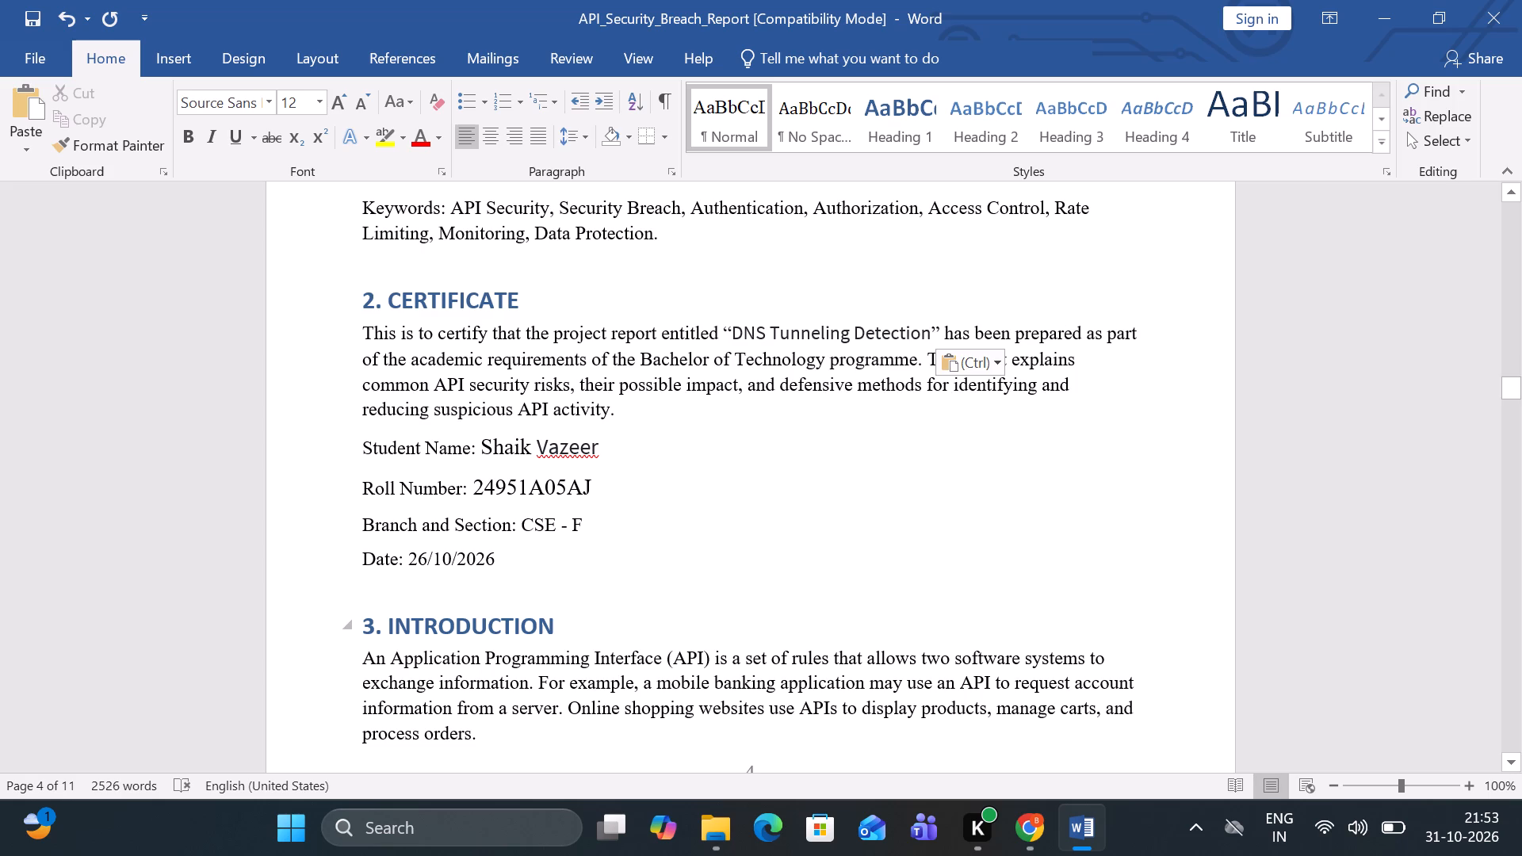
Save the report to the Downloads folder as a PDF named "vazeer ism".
scroll(839, 590, "down", 1)
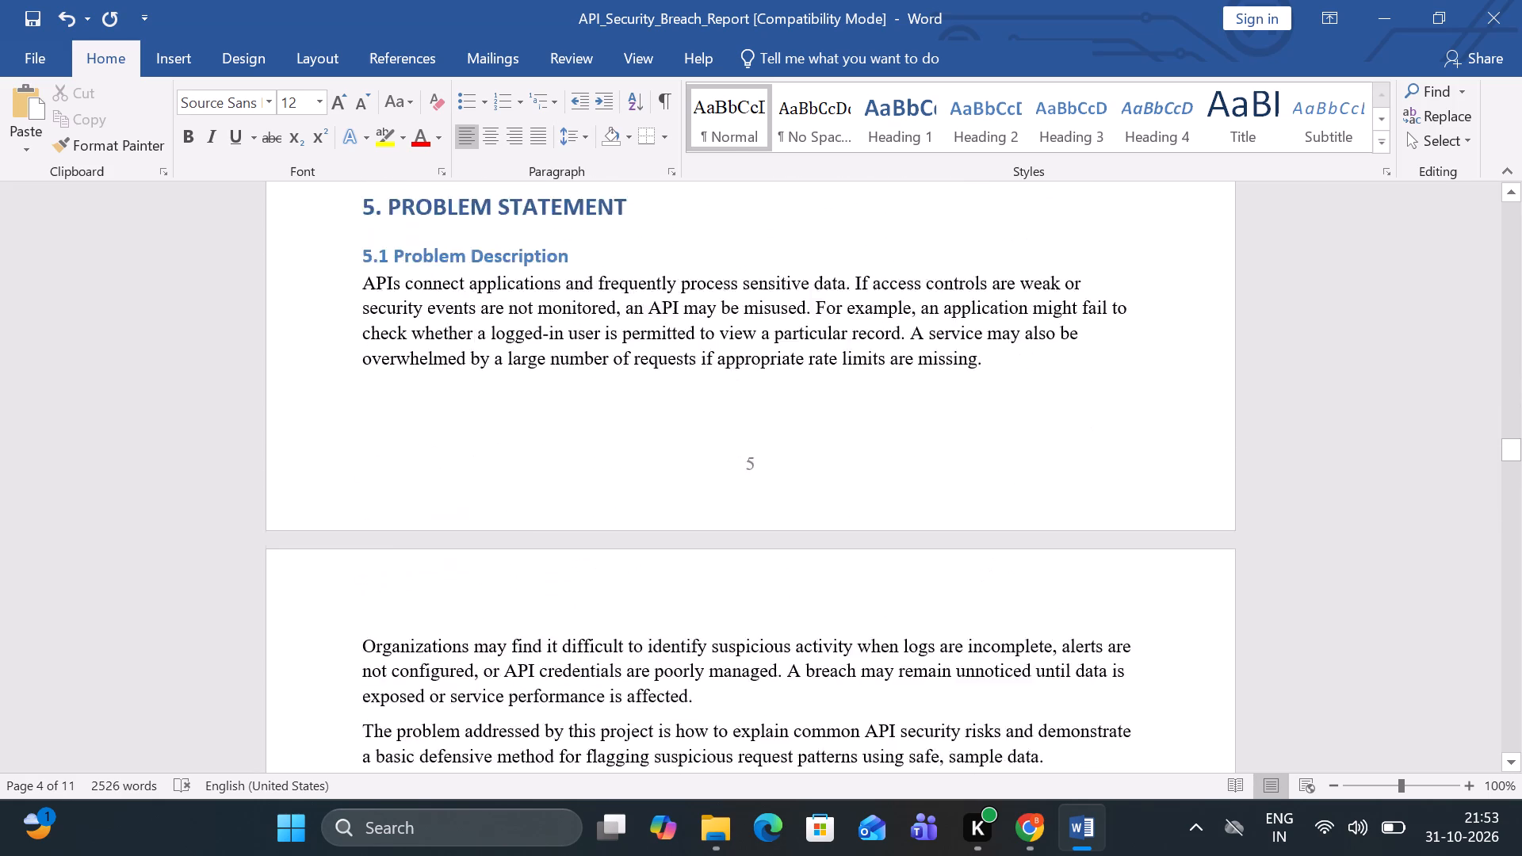
scroll(839, 590, "down", 1)
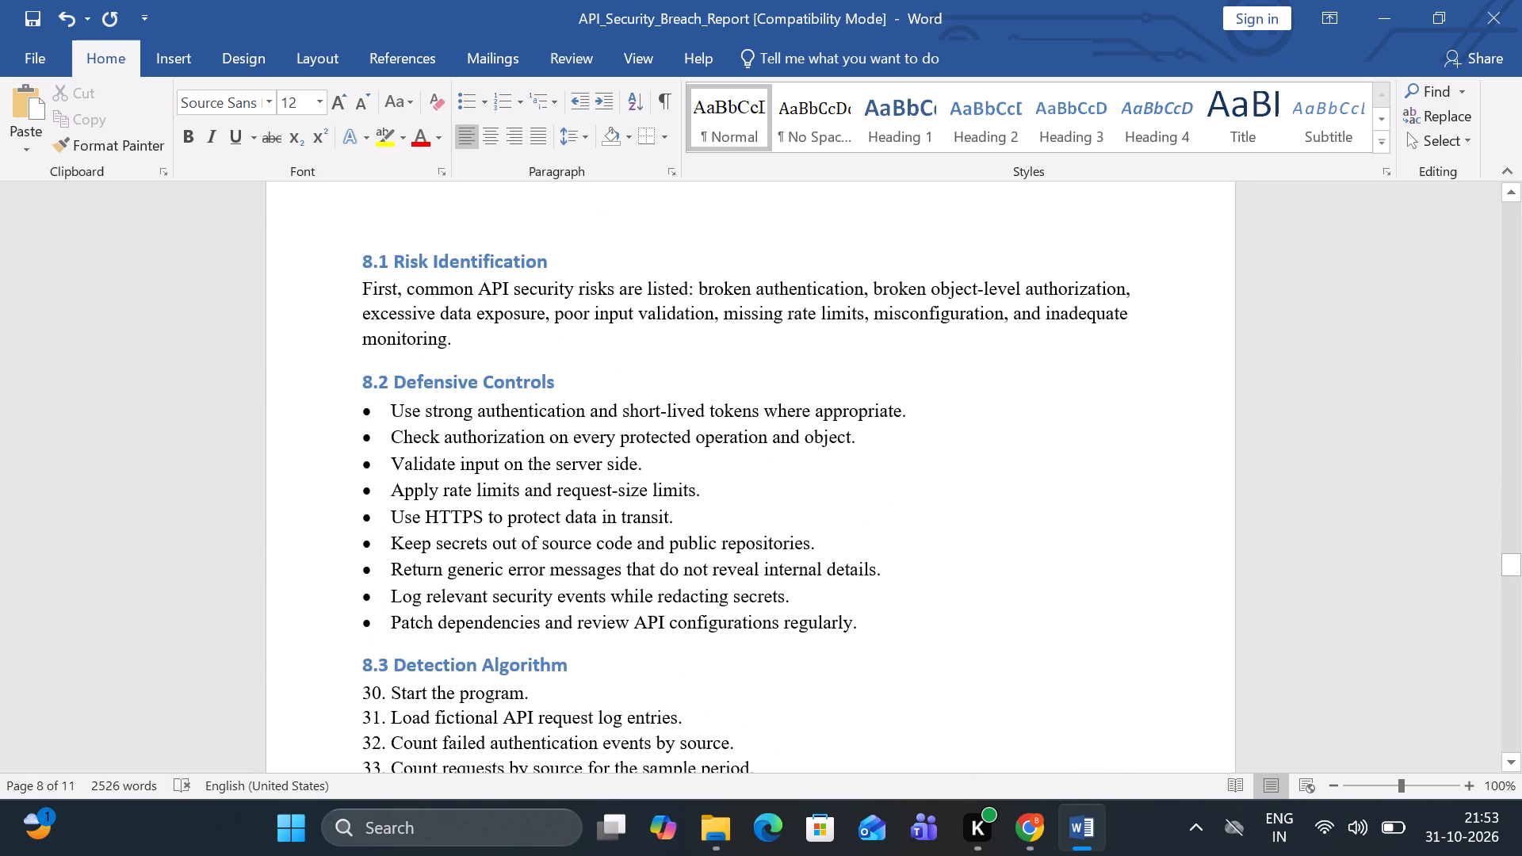
left_click(22, 45)
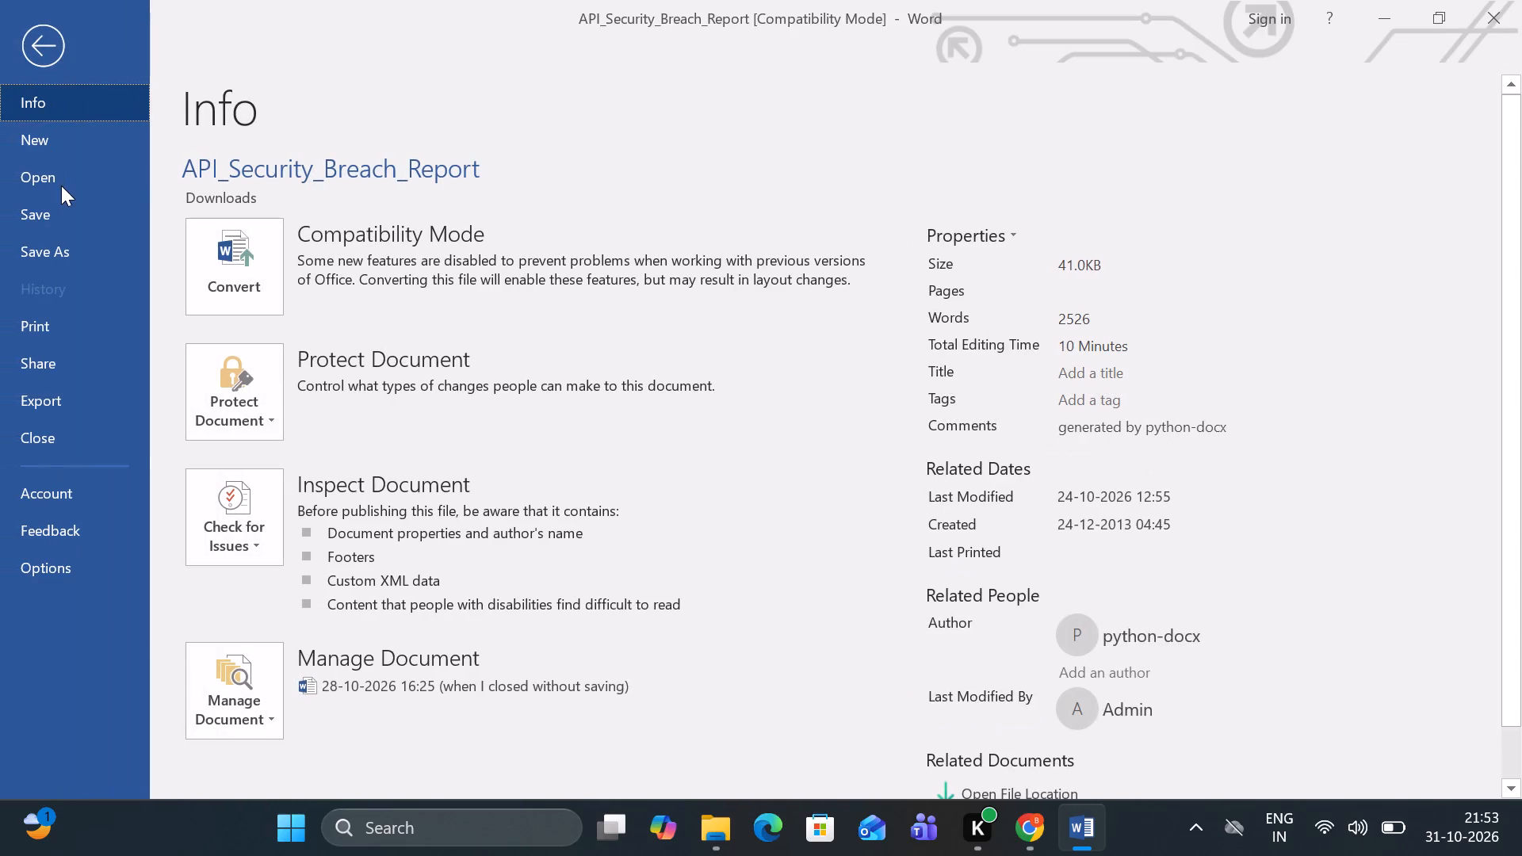
left_click(71, 254)
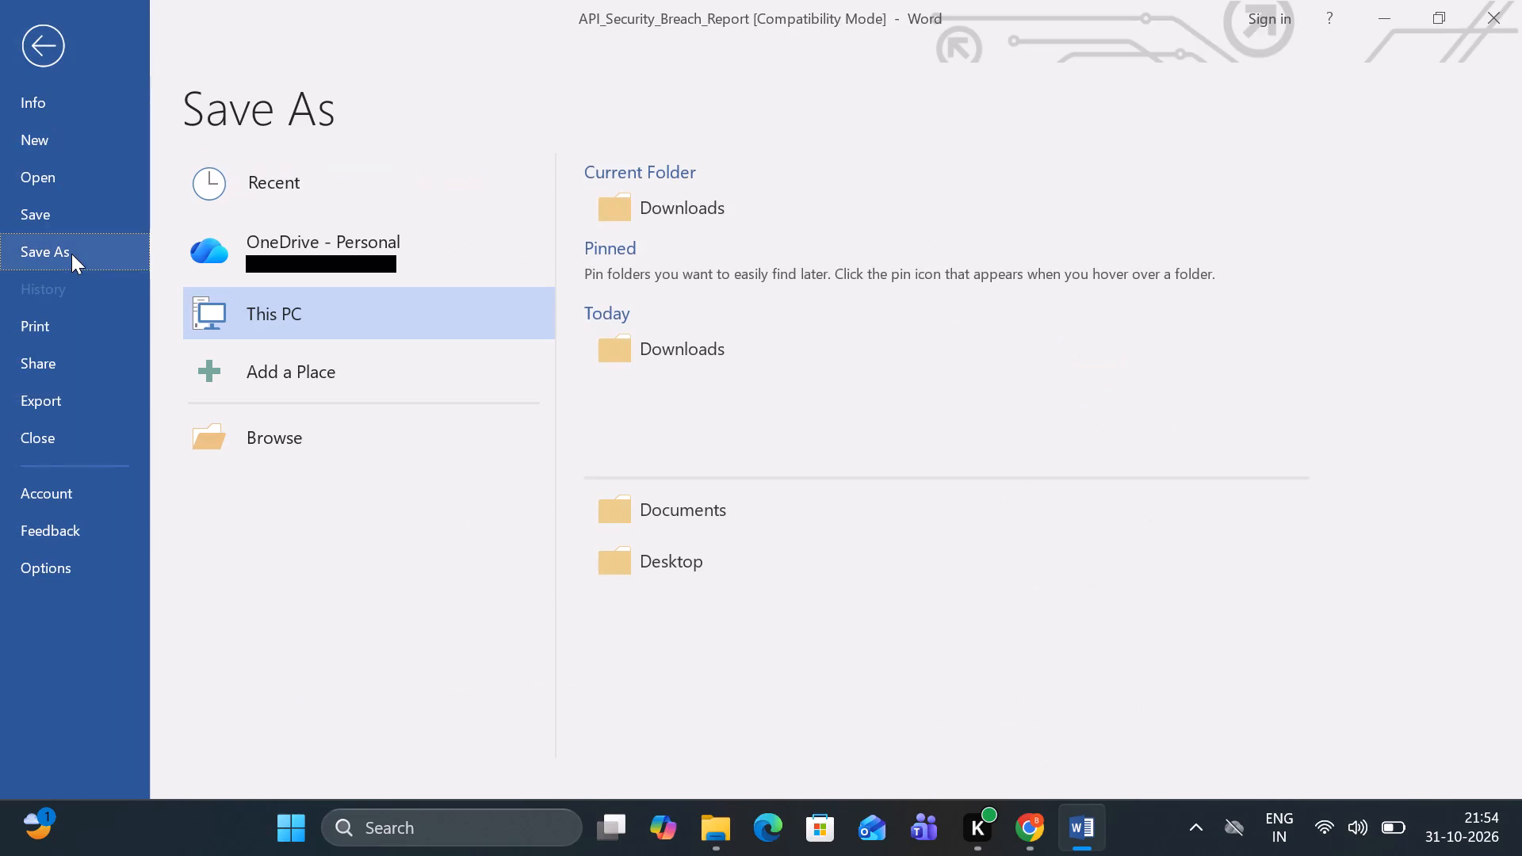
left_click(288, 331)
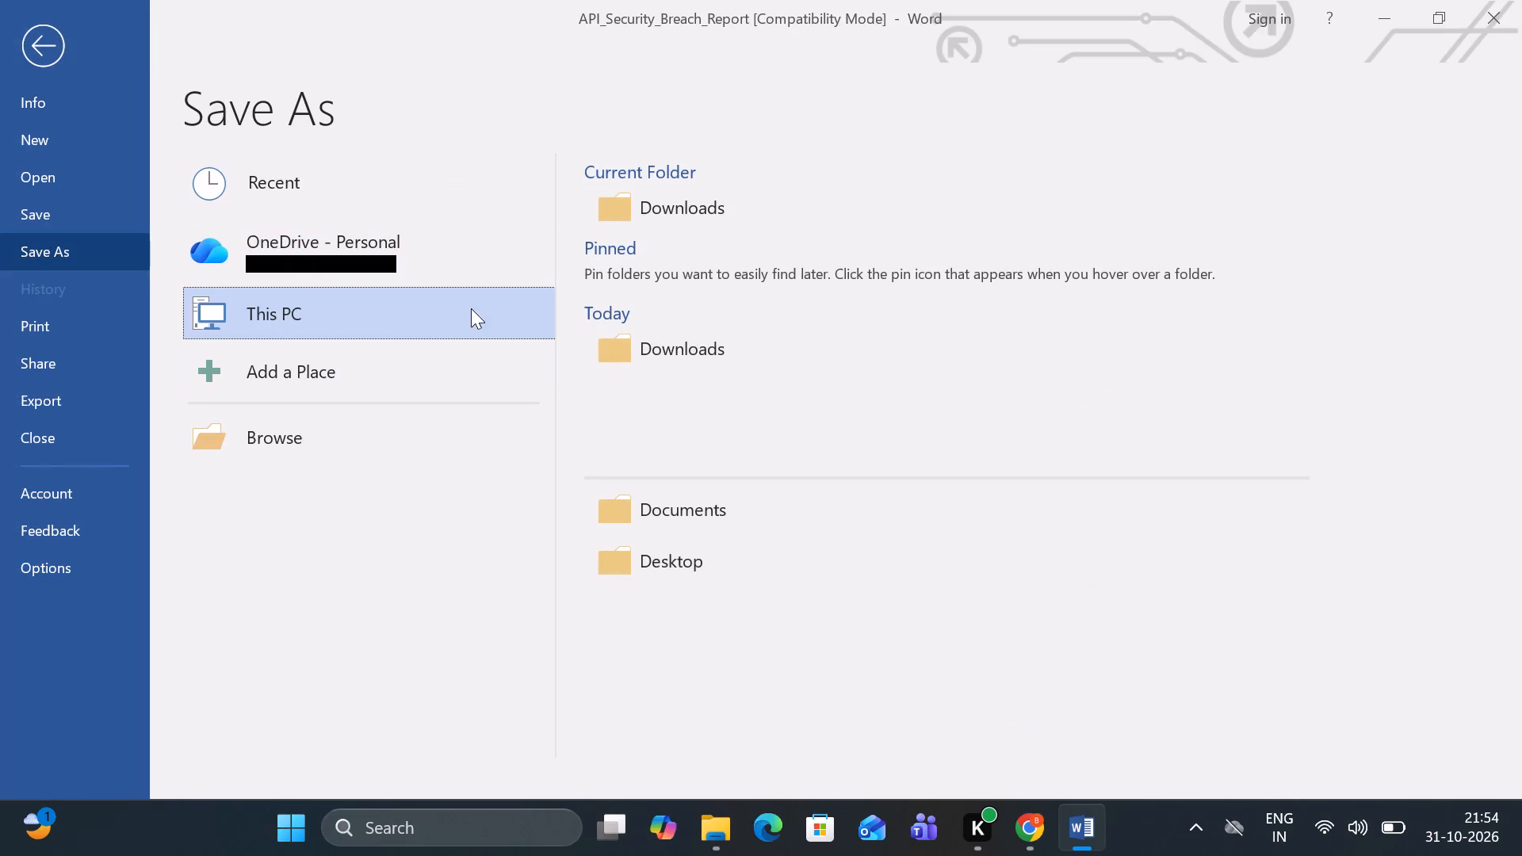
left_click(694, 338)
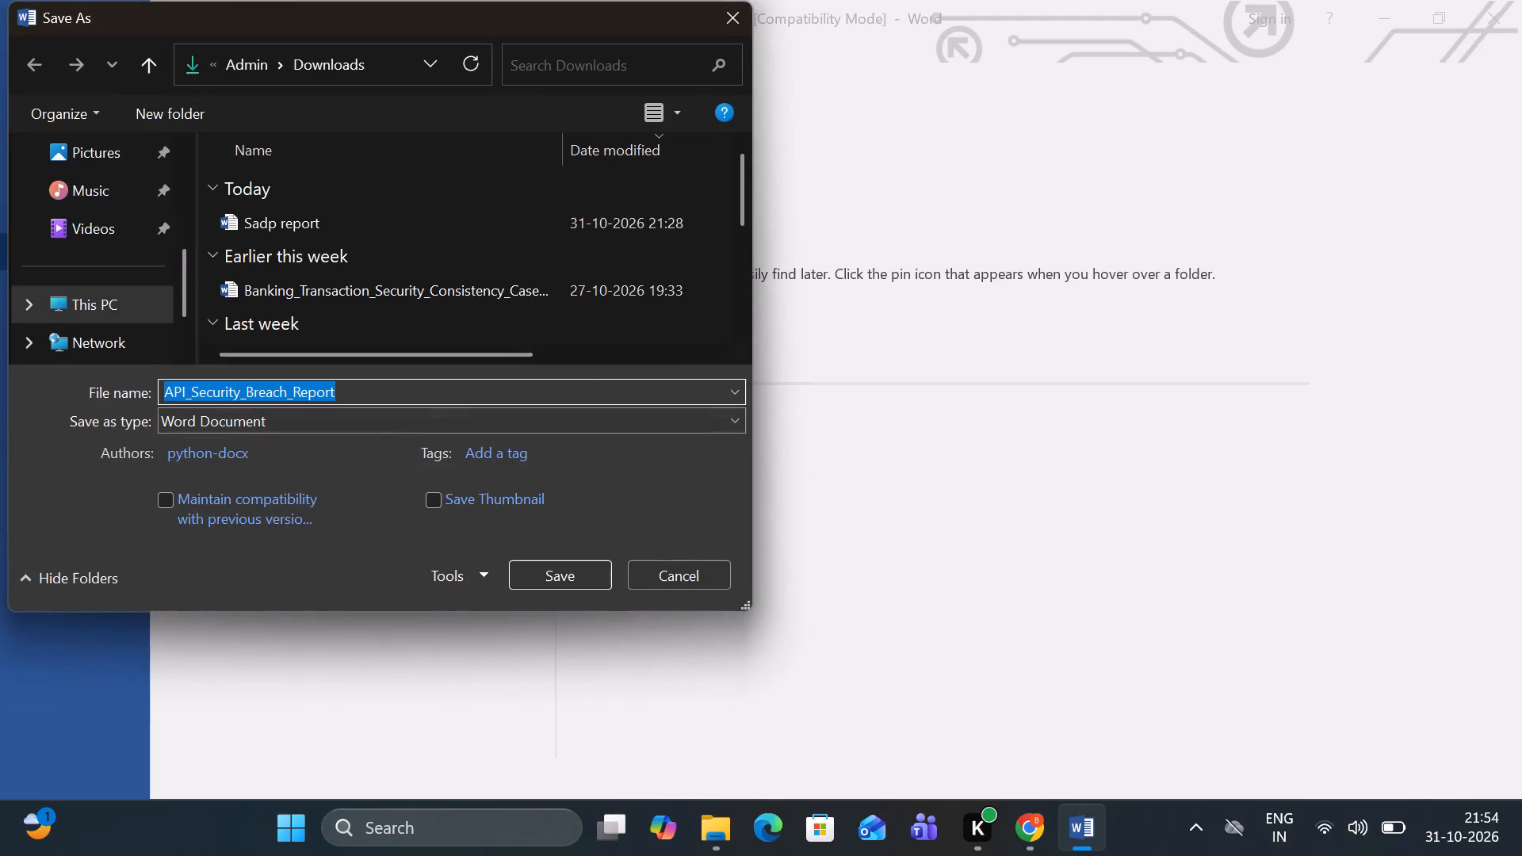
key("BackSpace")
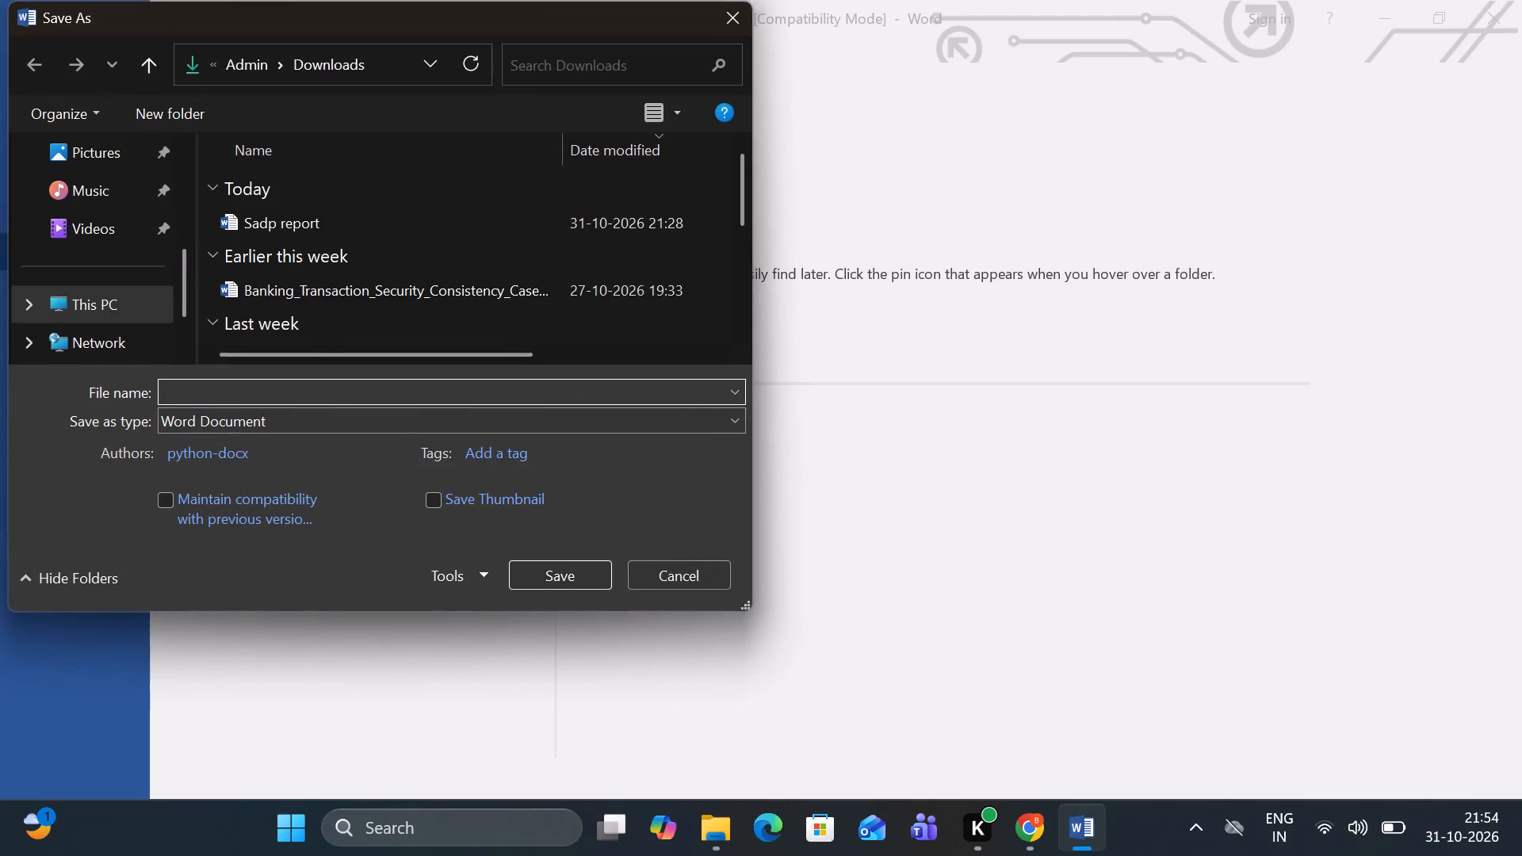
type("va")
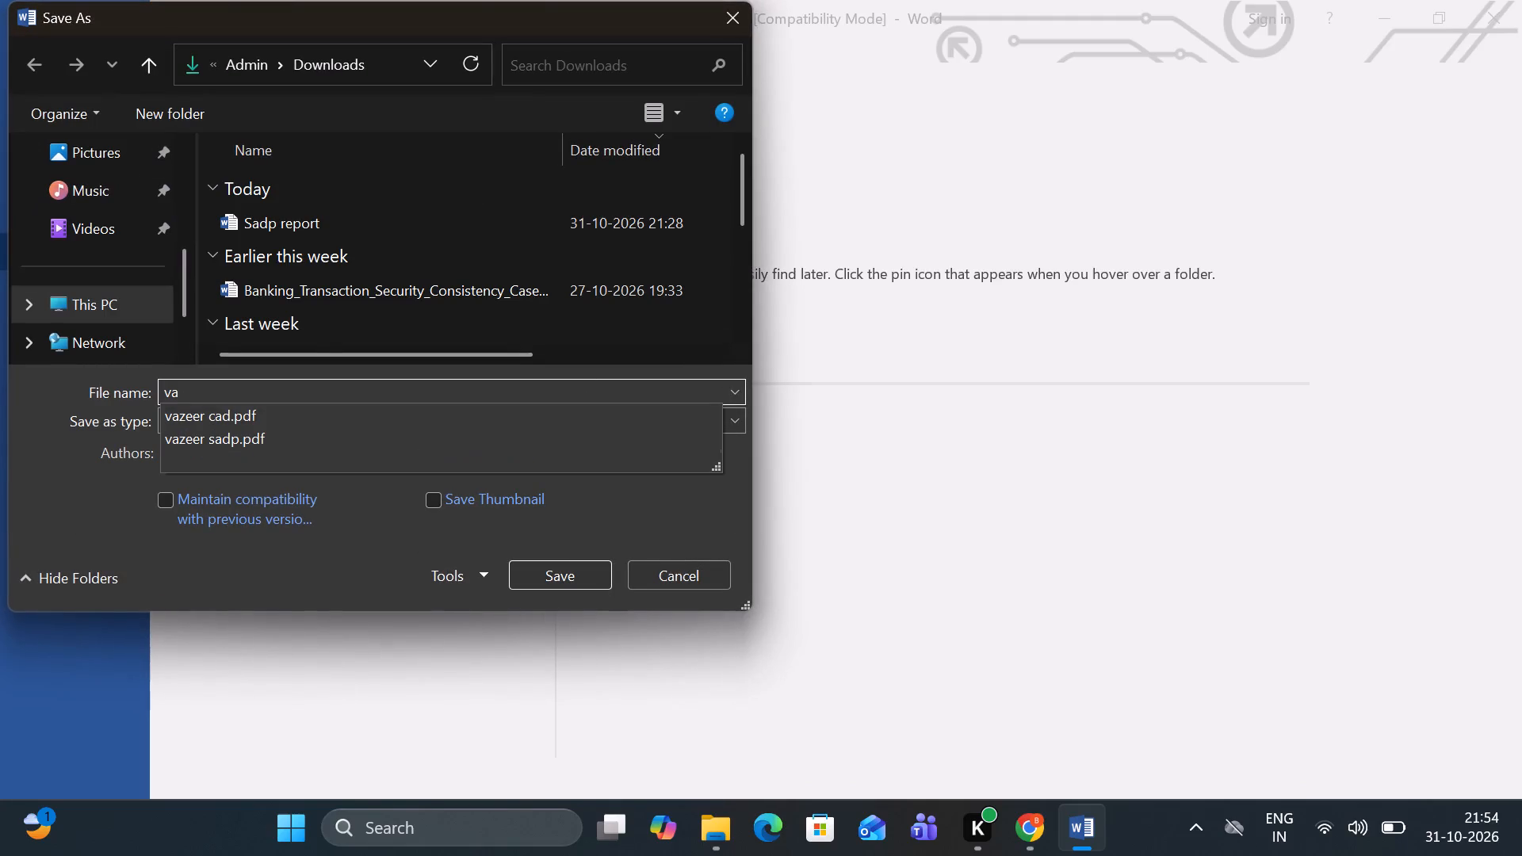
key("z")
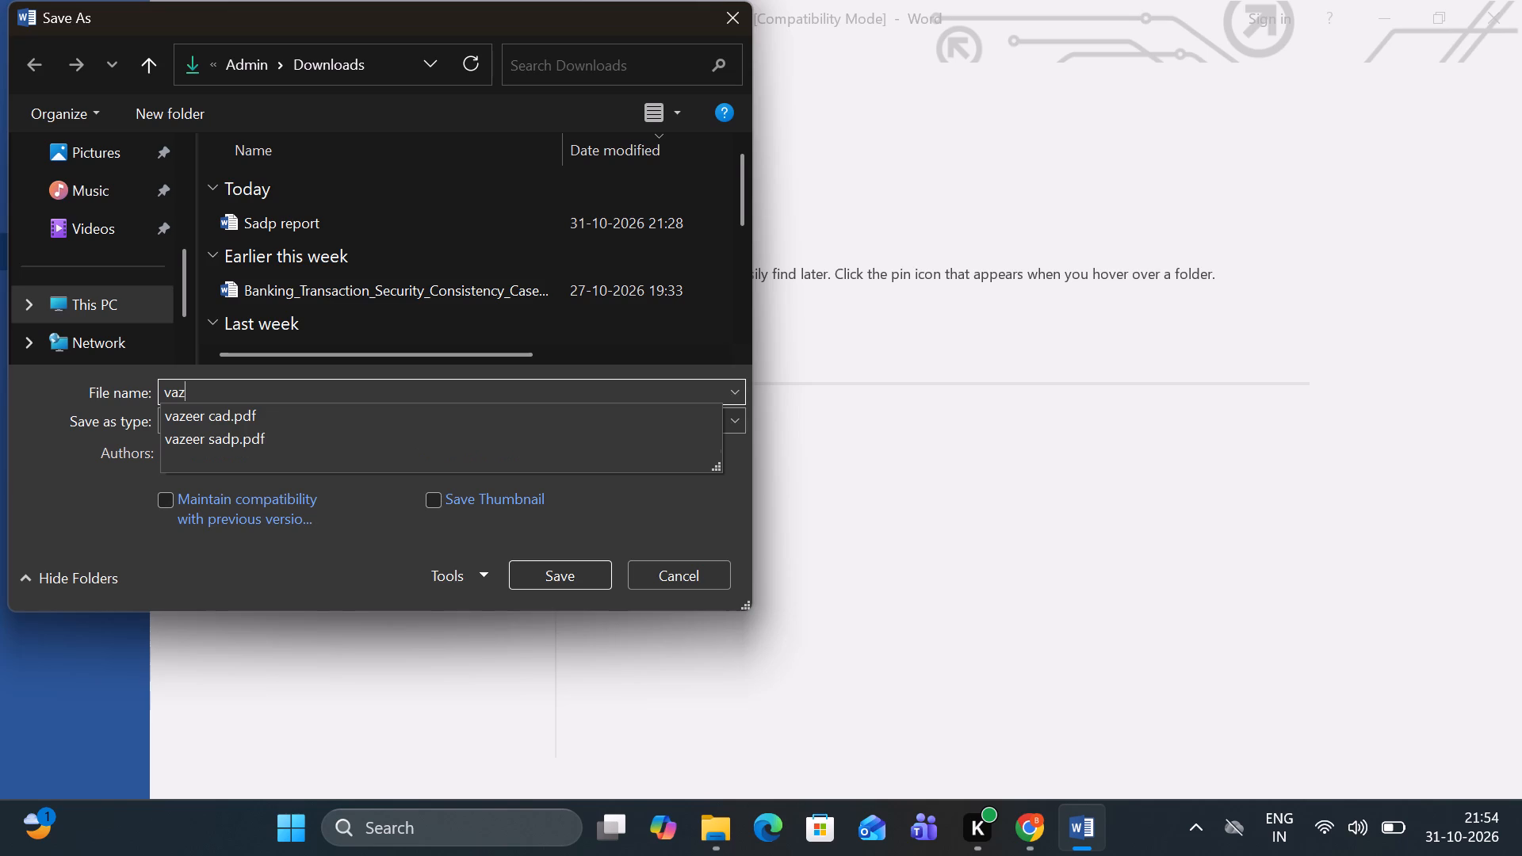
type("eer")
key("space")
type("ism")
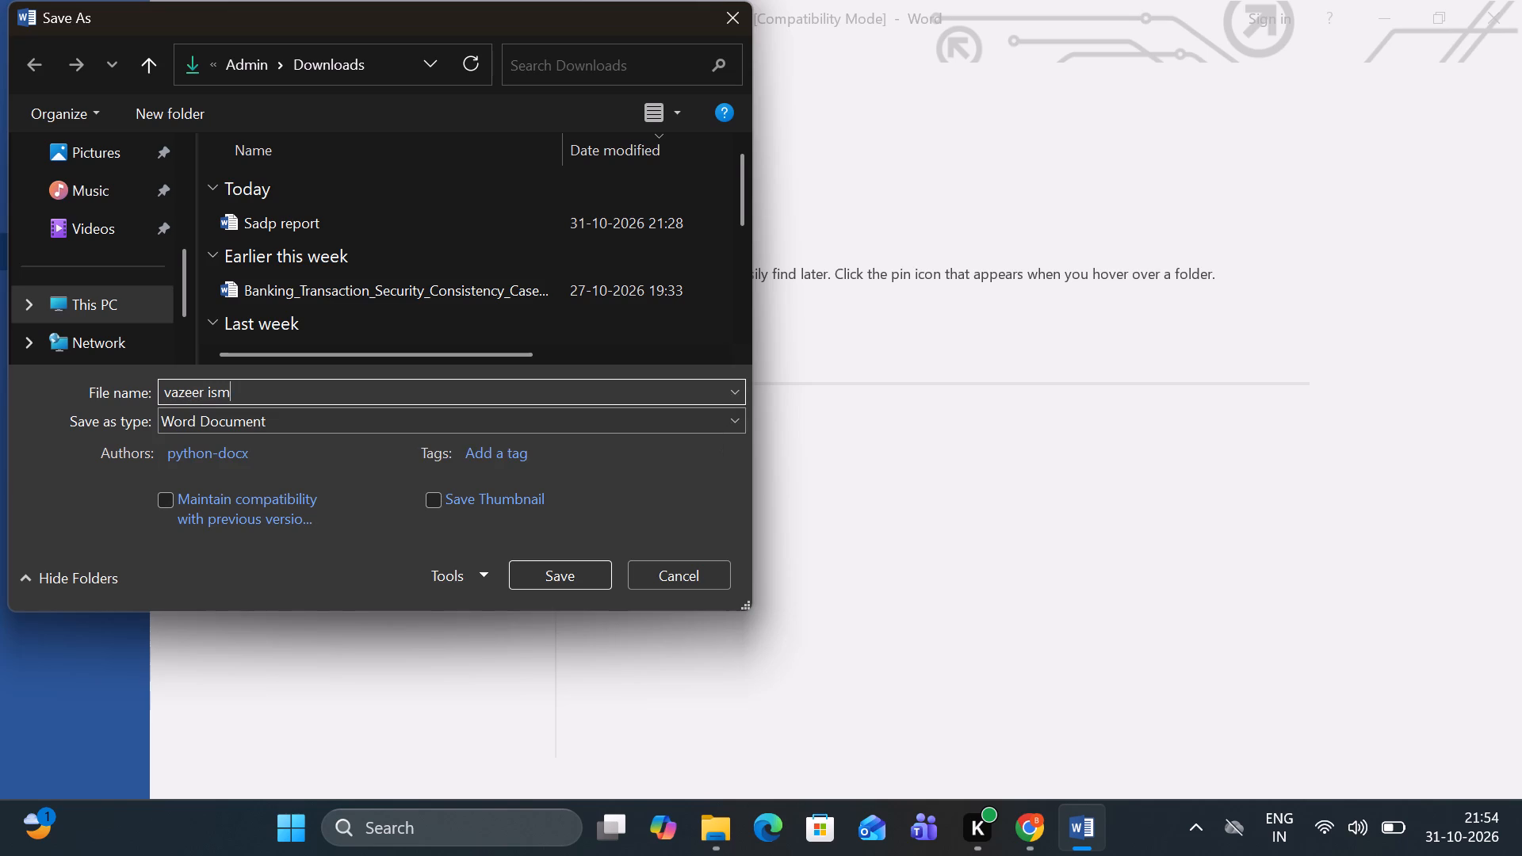
left_click(456, 423)
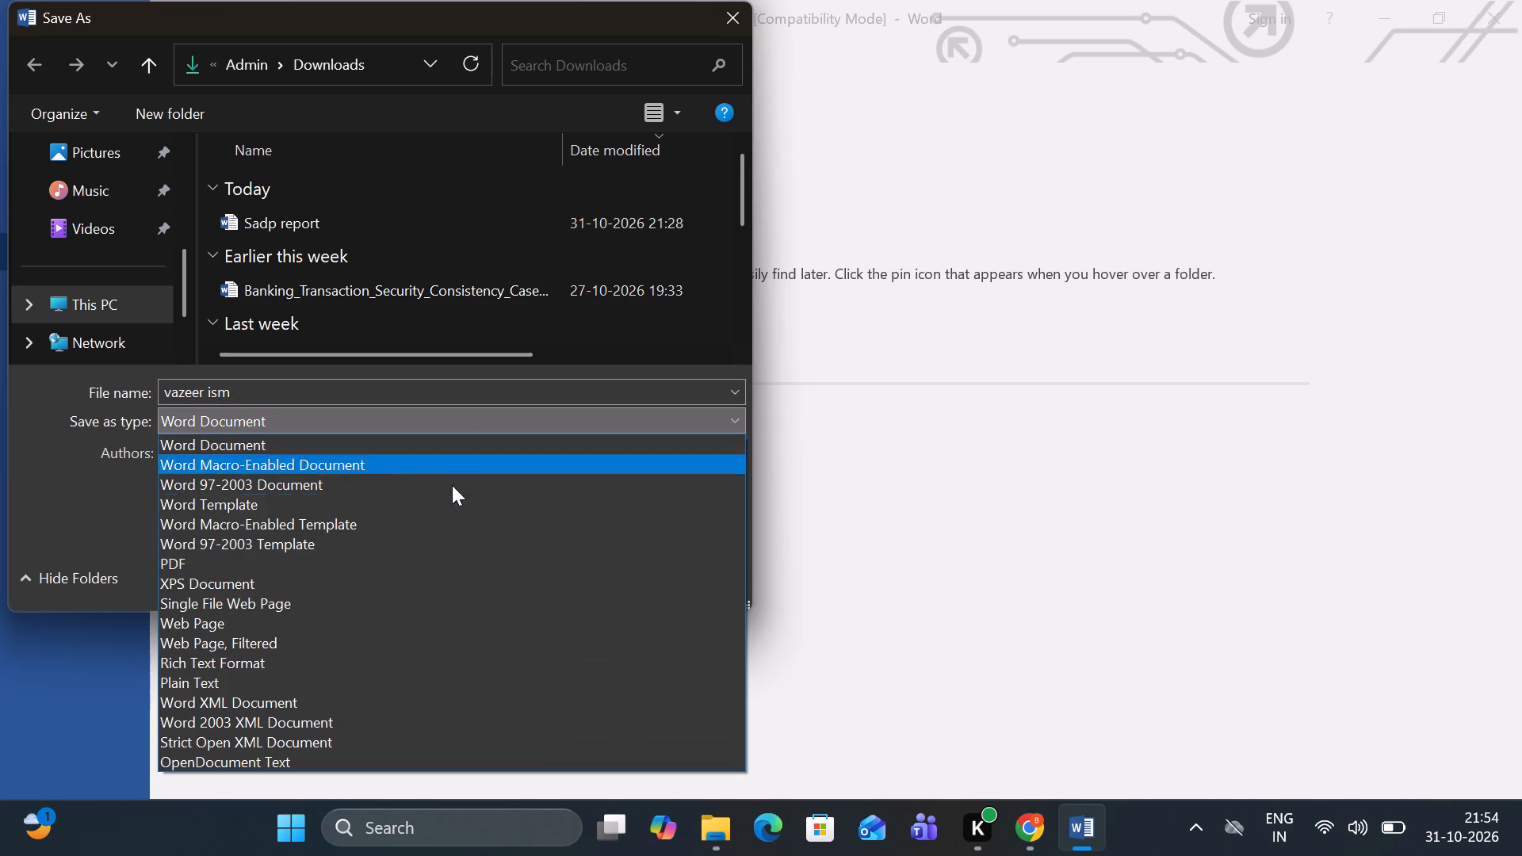
left_click(465, 552)
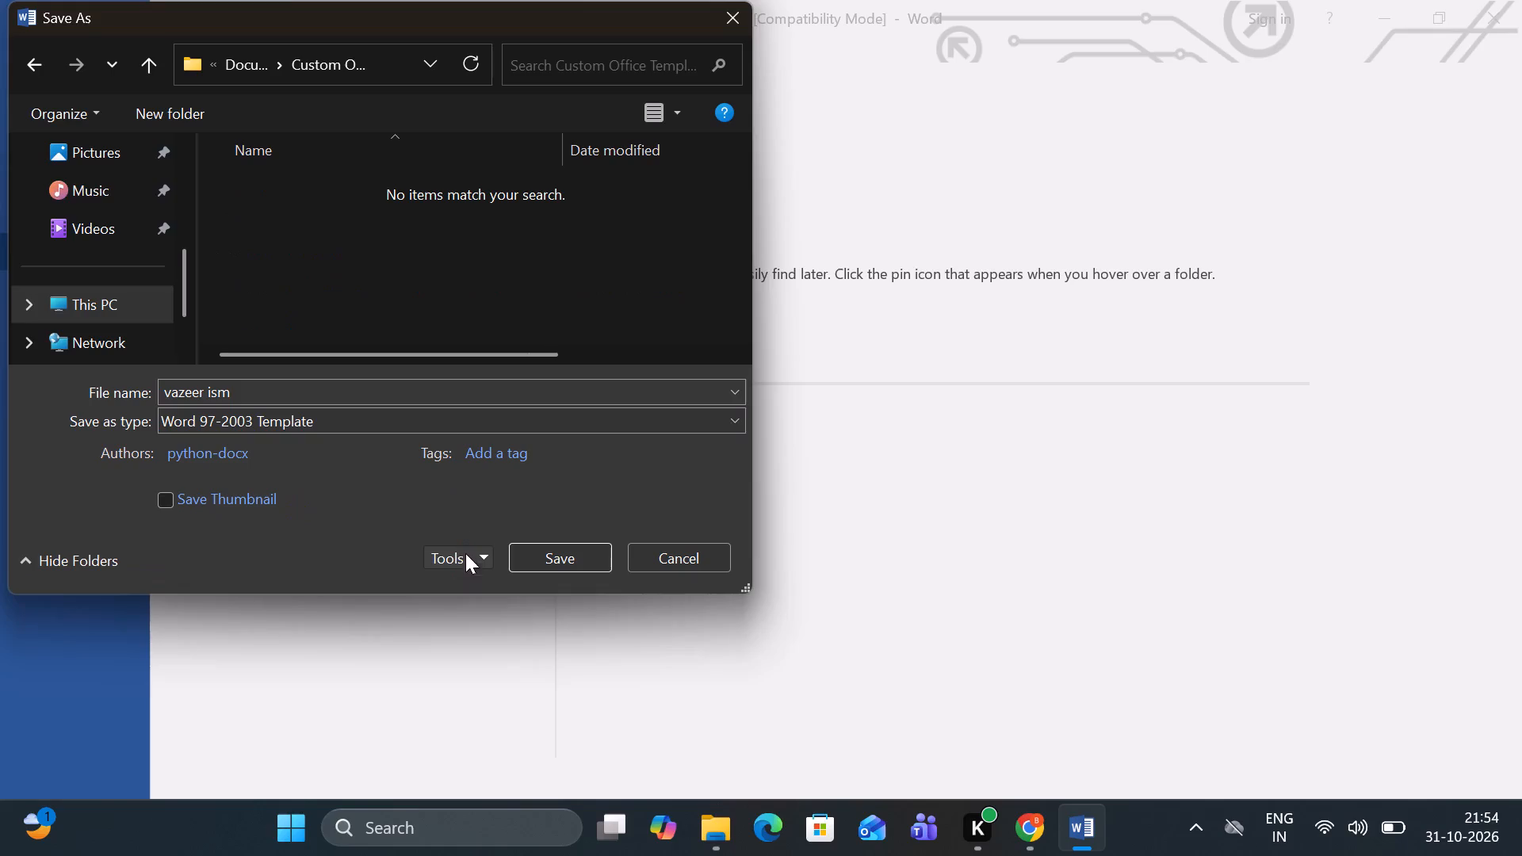
left_click(434, 426)
left_click(357, 564)
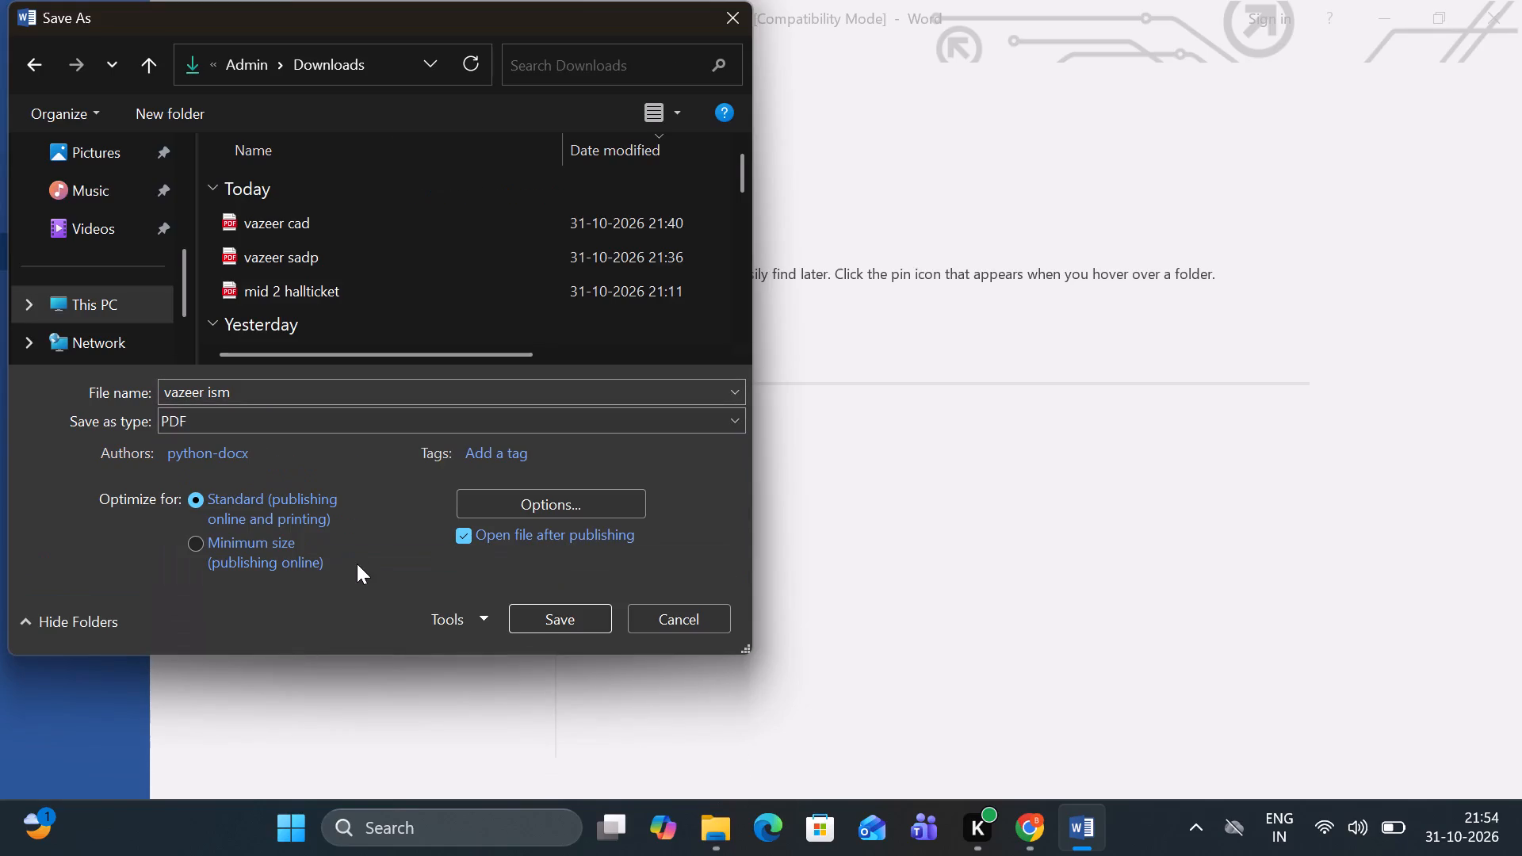
left_click(552, 625)
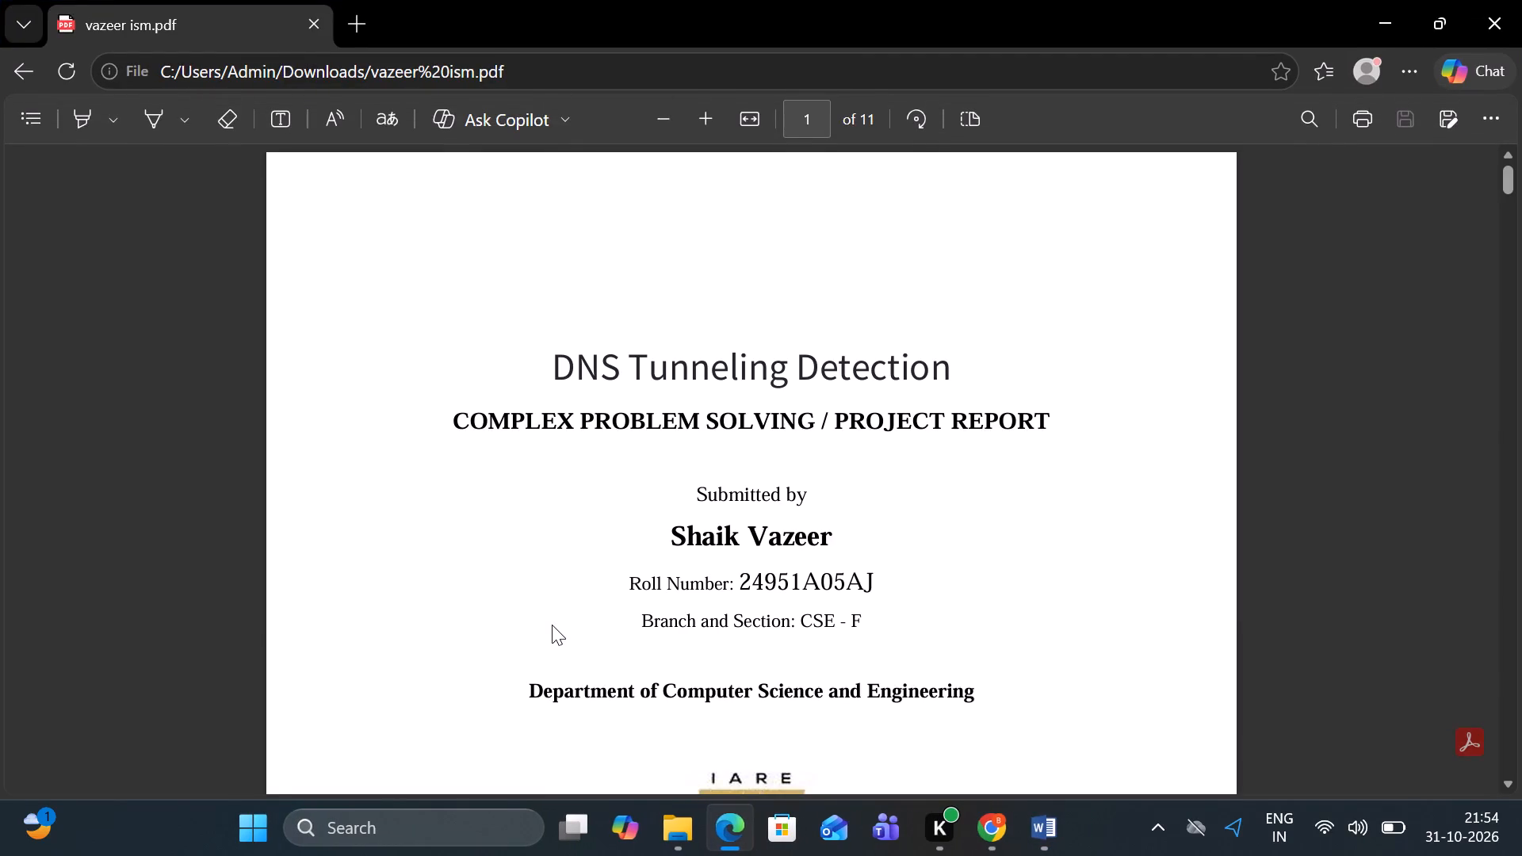
Close the PDF preview and the report document, discarding the changes to API_Security_Breach_Report.
left_click(1484, 0)
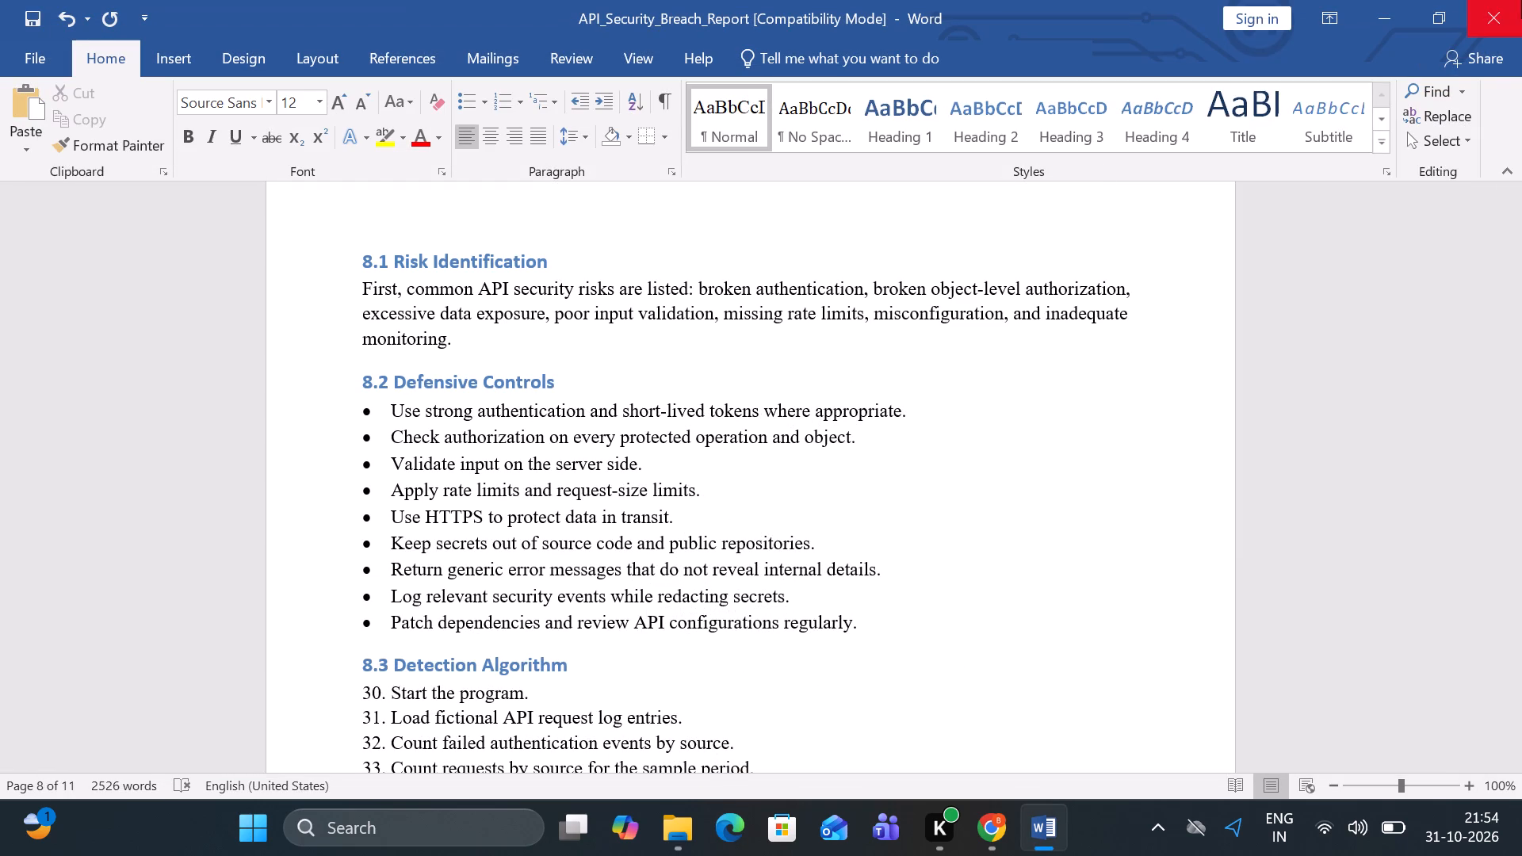
left_click(1497, 2)
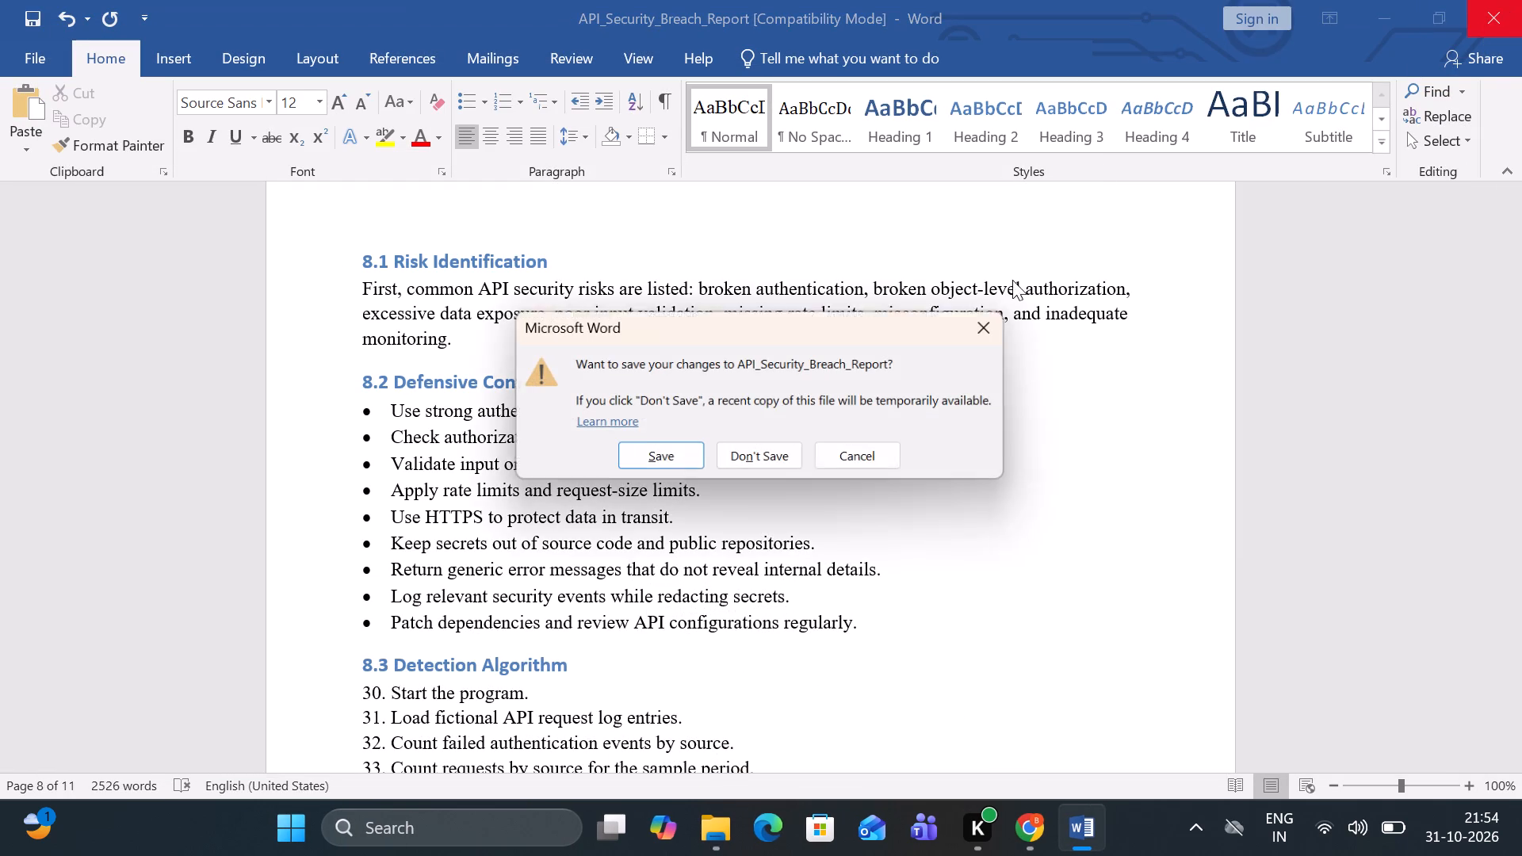
left_click(750, 451)
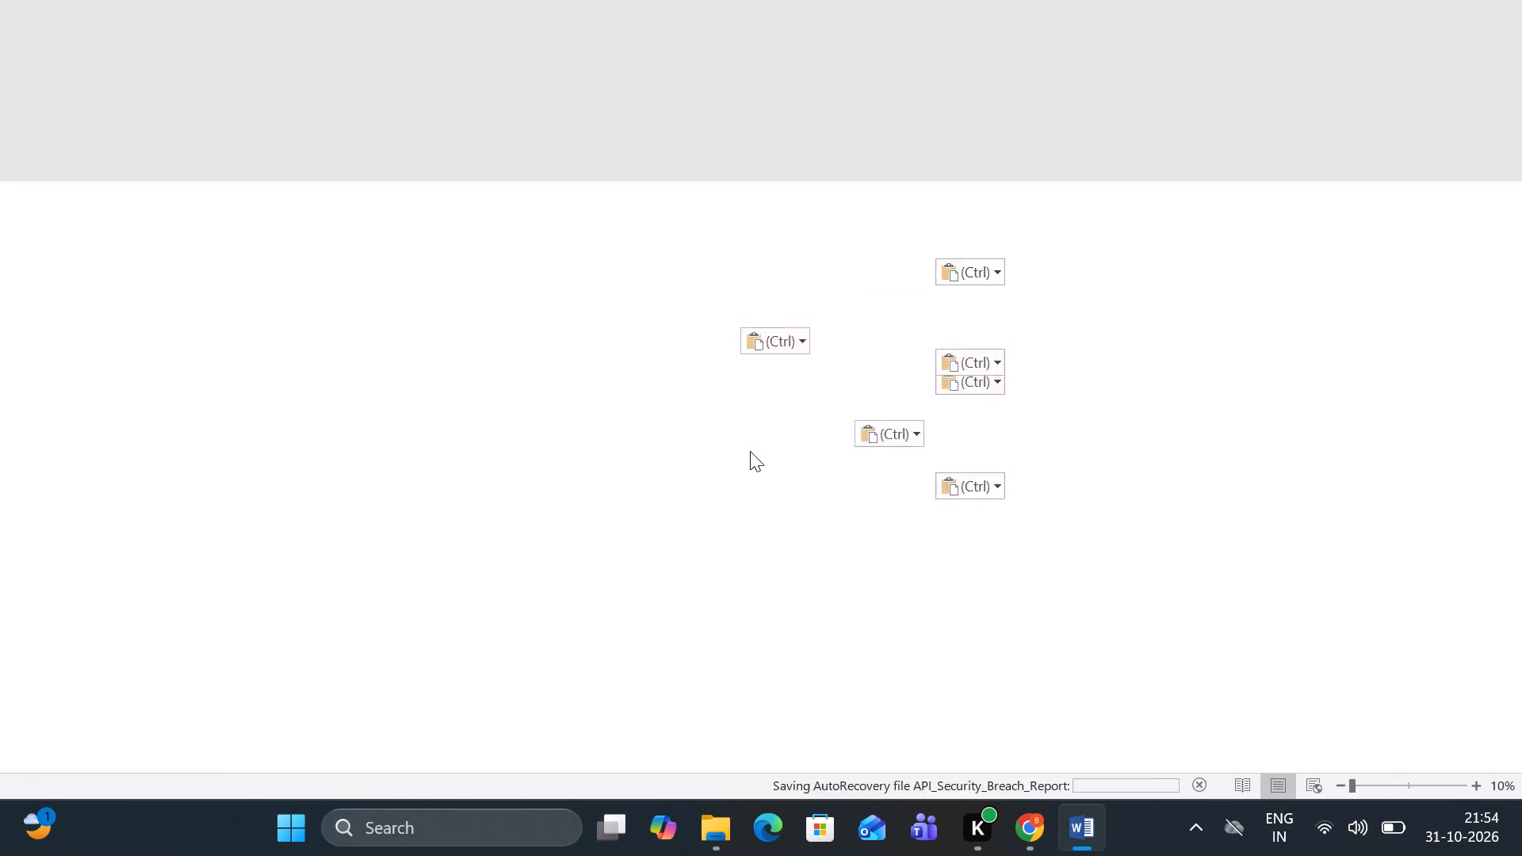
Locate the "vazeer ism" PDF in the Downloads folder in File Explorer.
scroll(395, 283, "up", 1)
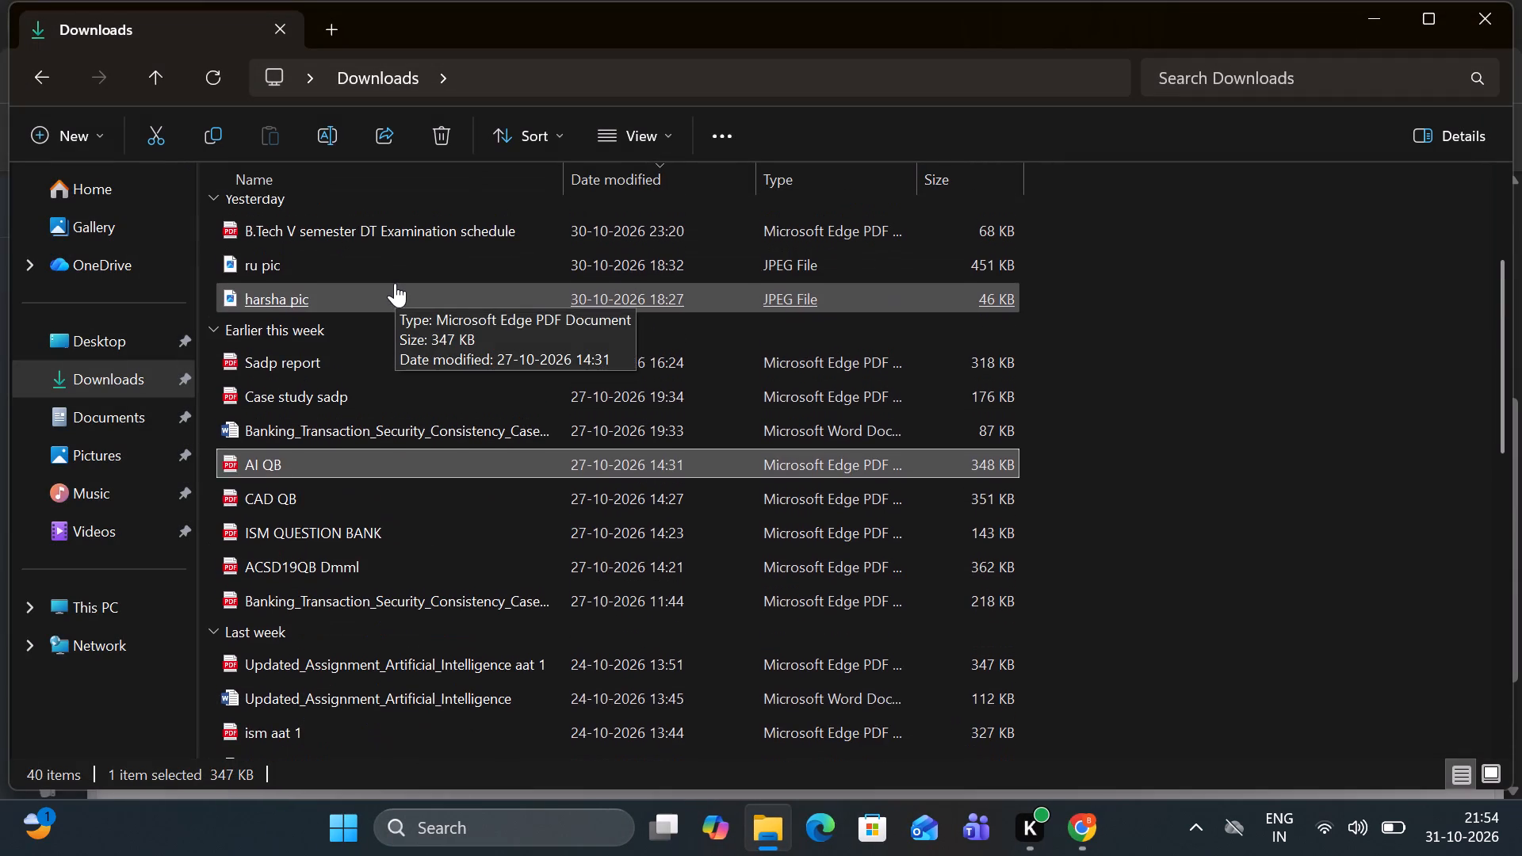
scroll(395, 283, "up", 3)
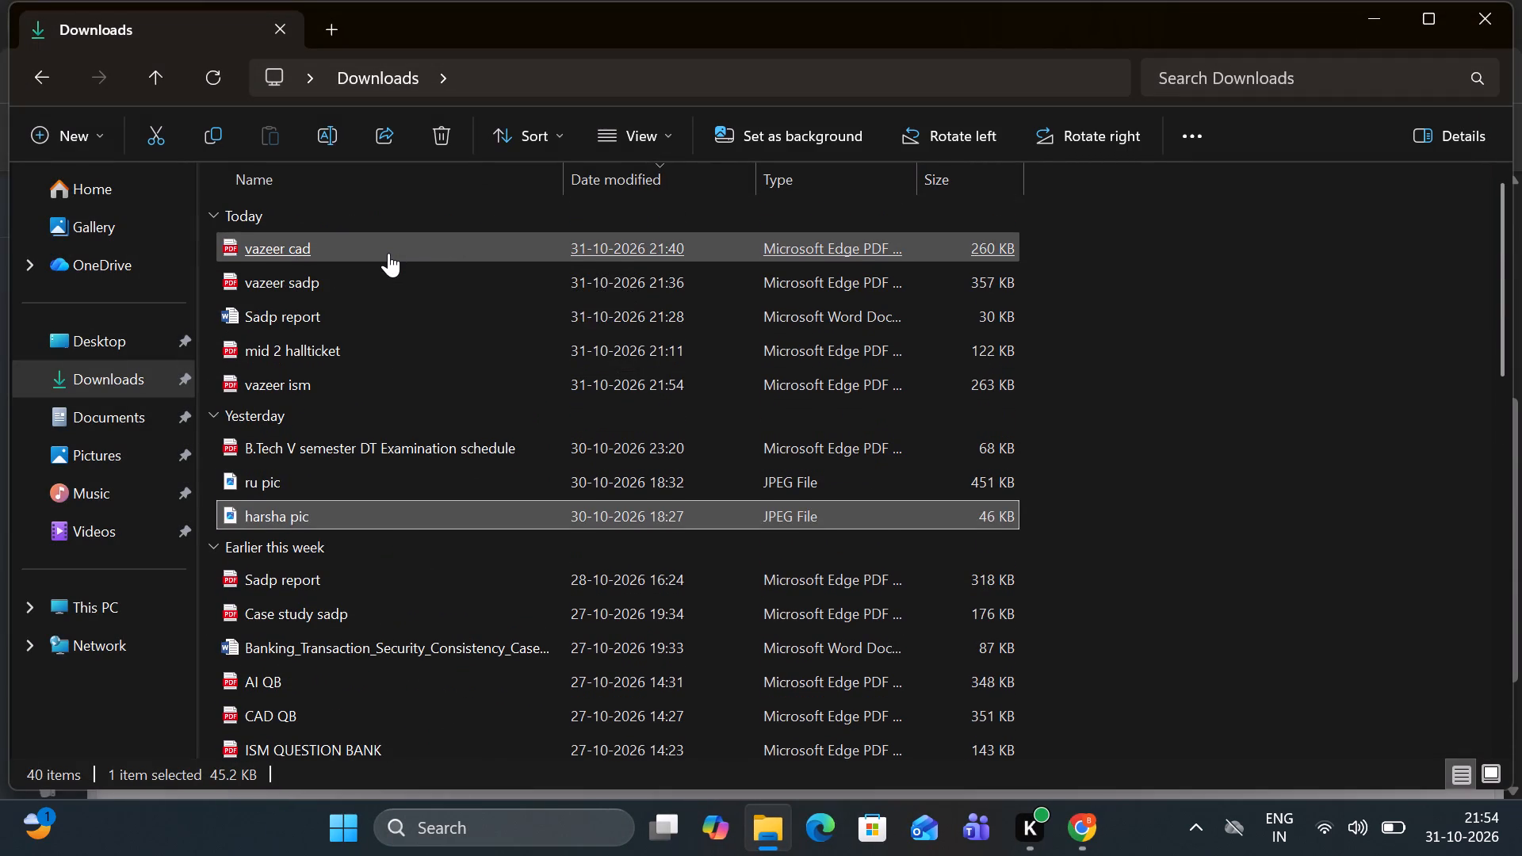
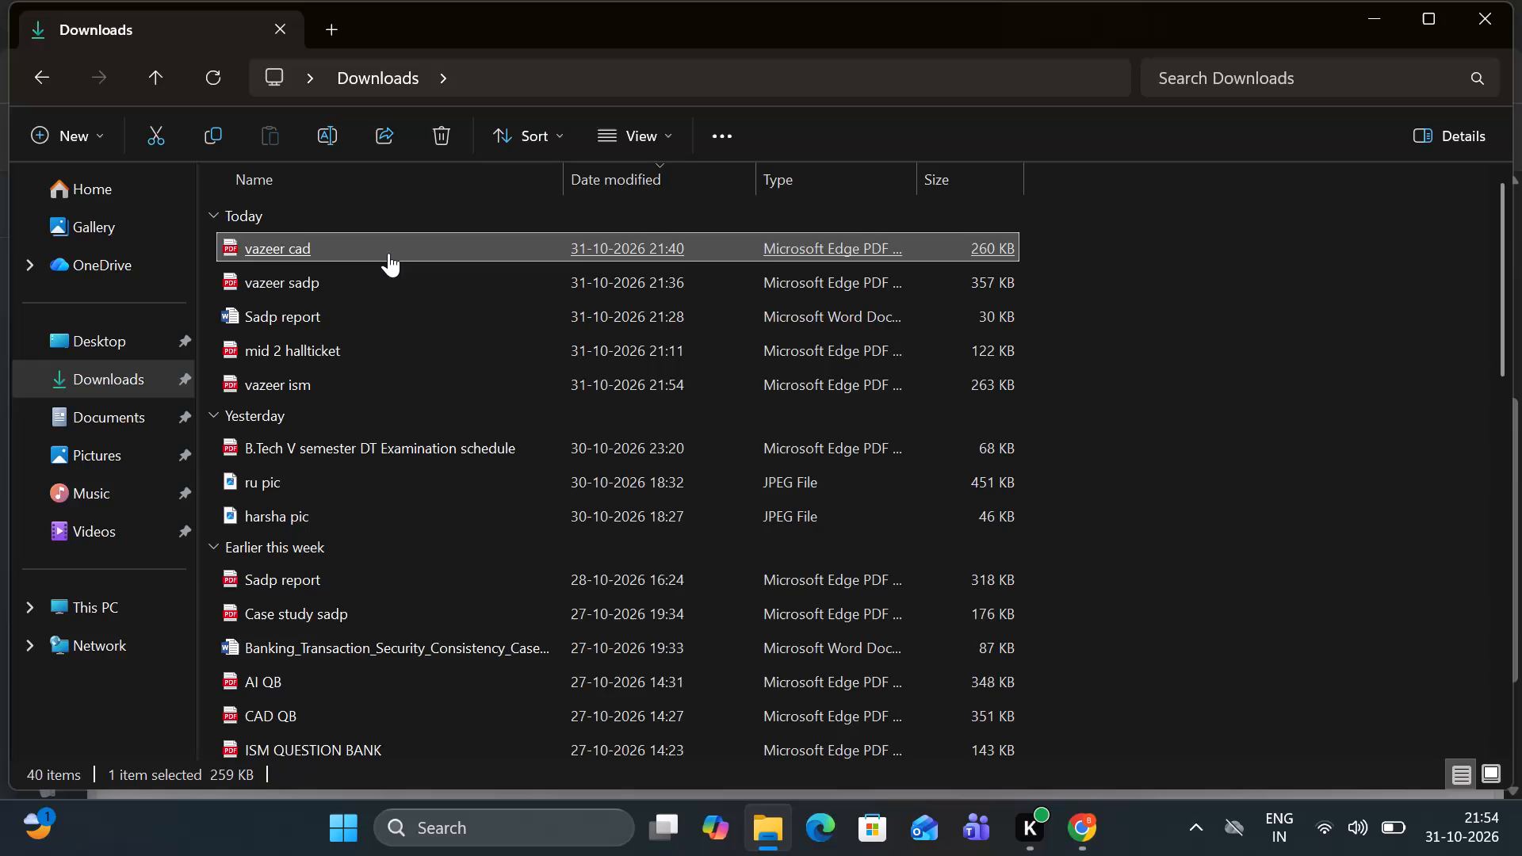
Copy the "vazeer cad" PDF from the Downloads folder.
key("ctrl+c")
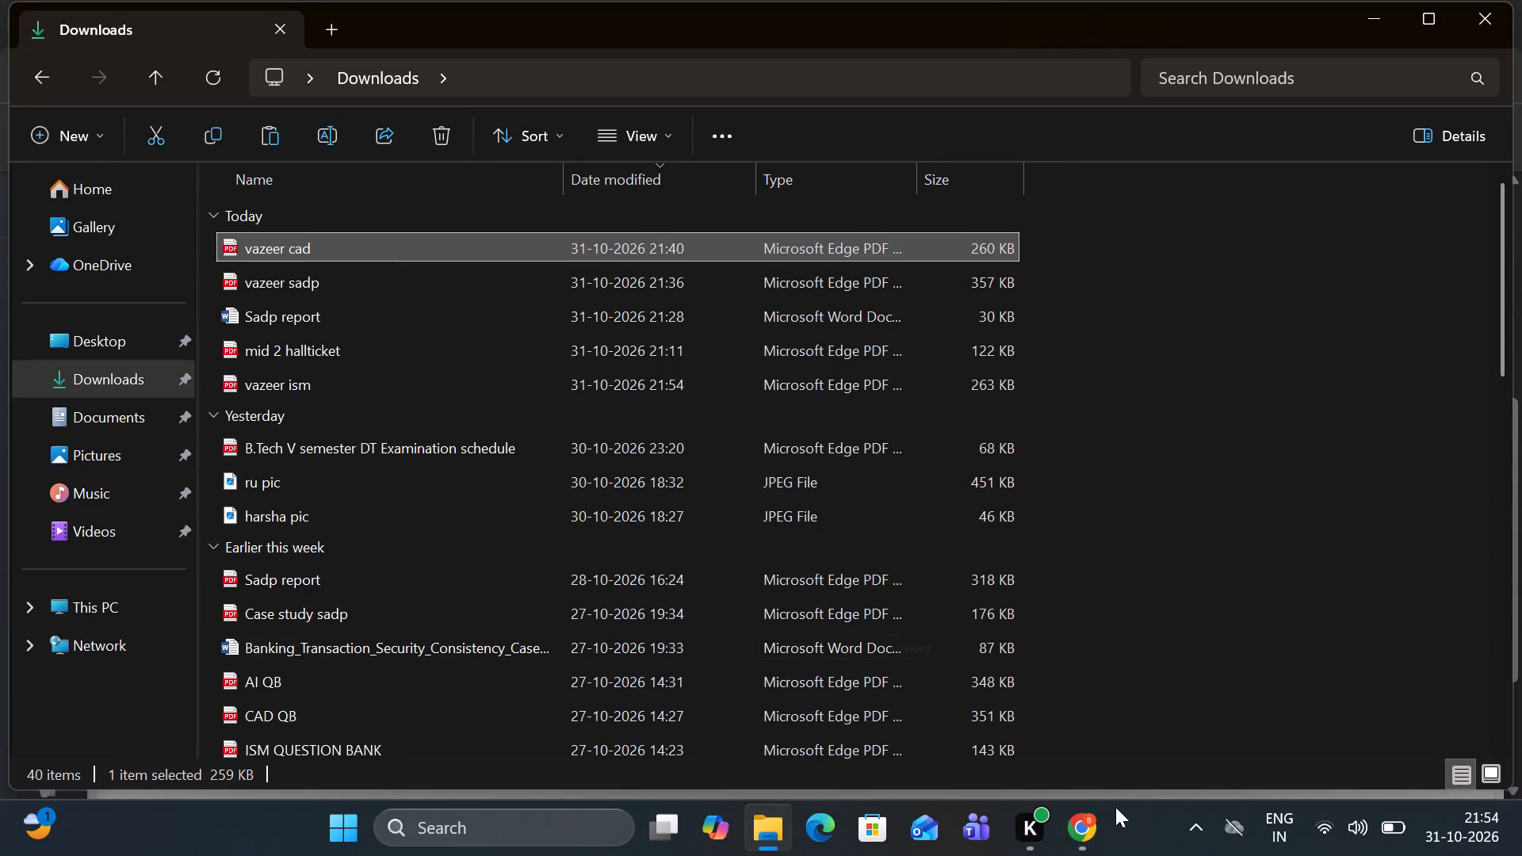
Switch to Chrome and open a new tab with the Google search box ready for a query.
left_click(1081, 839)
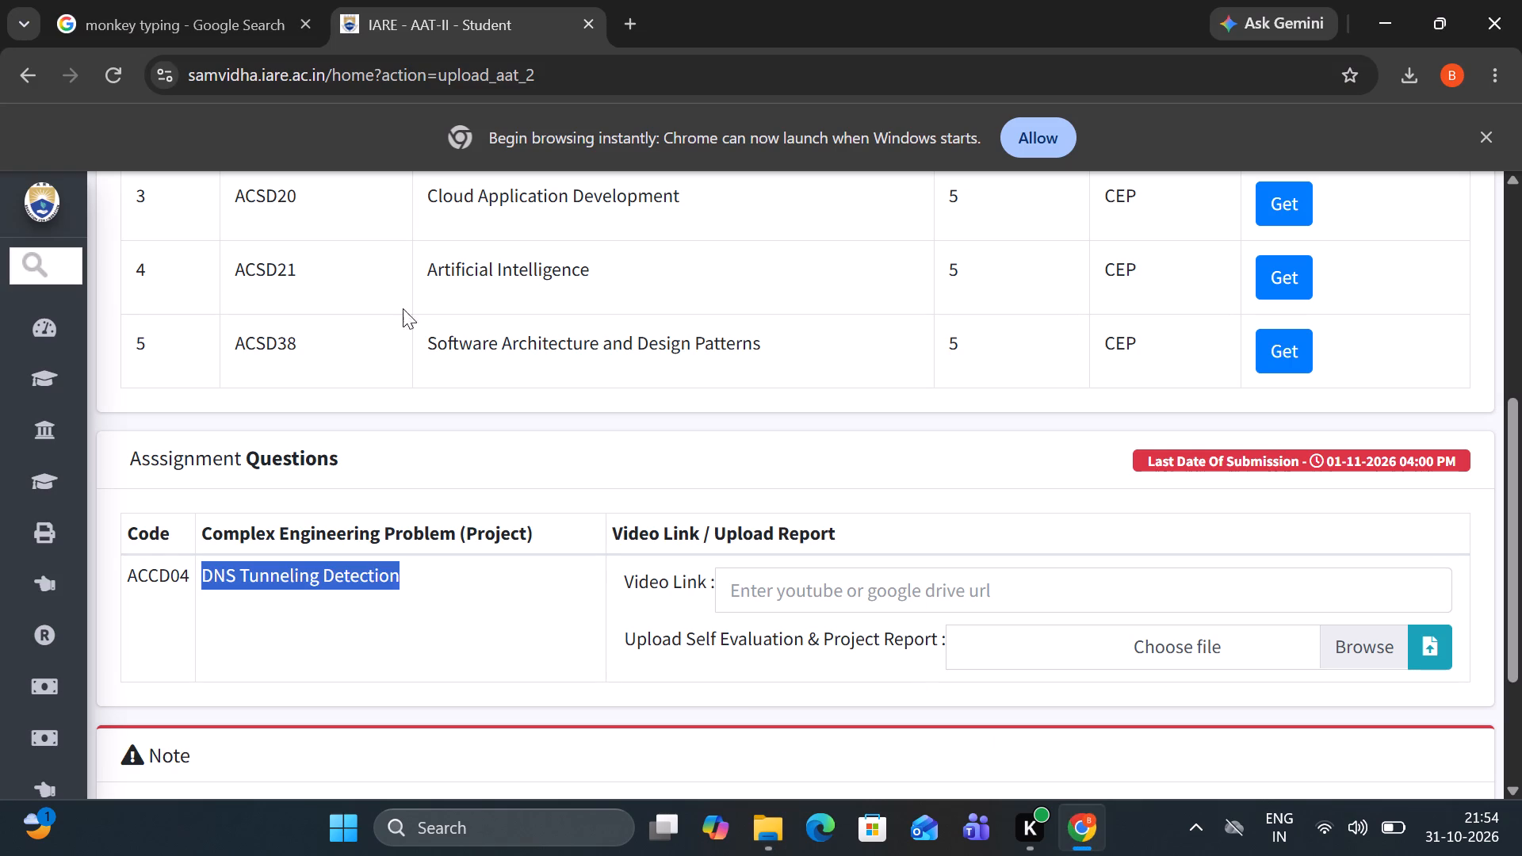
left_click(636, 12)
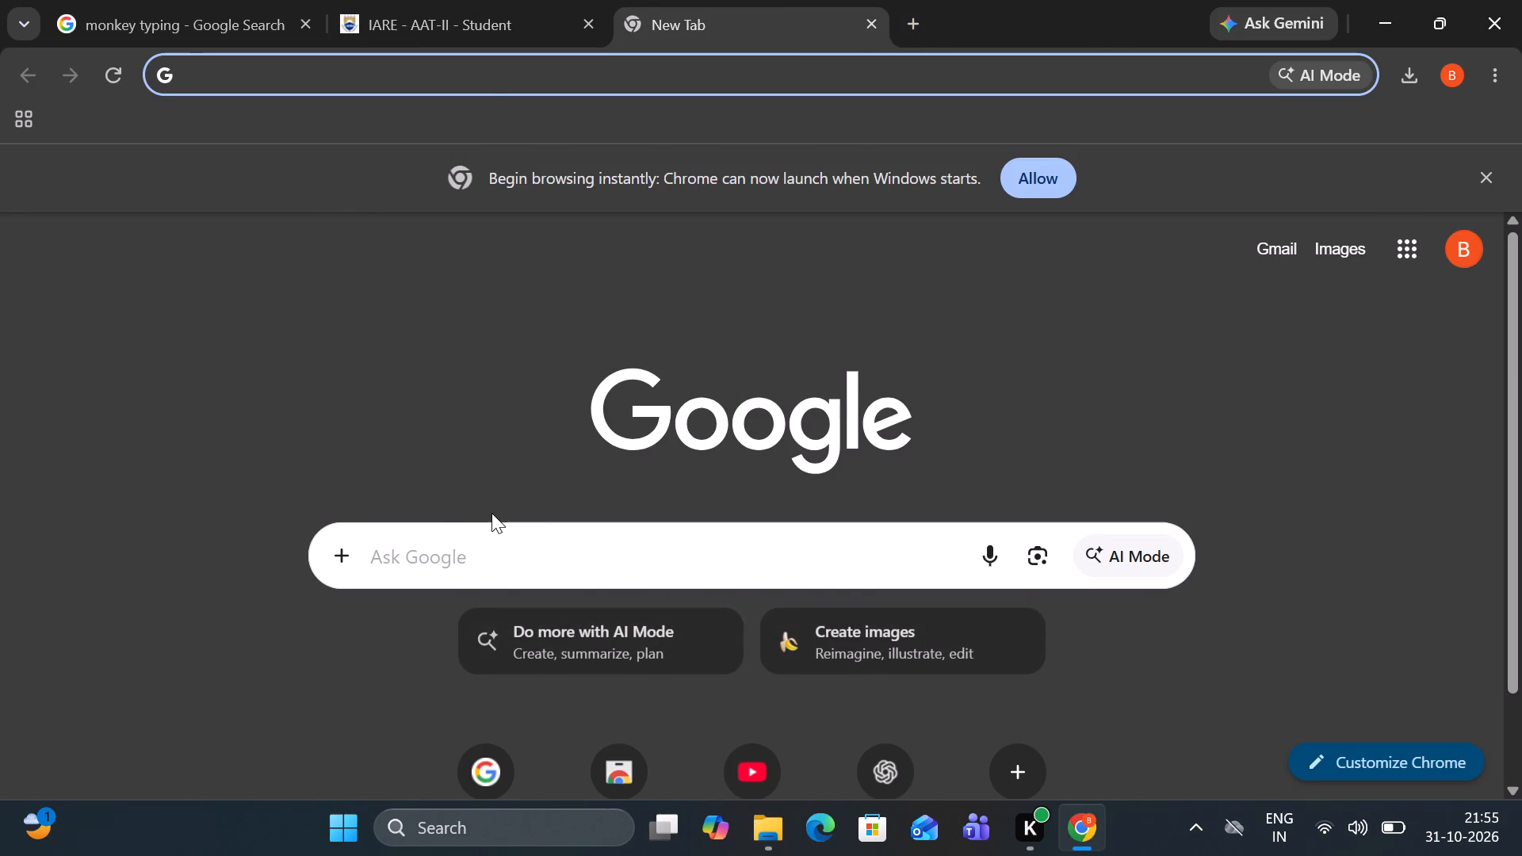
left_click(495, 547)
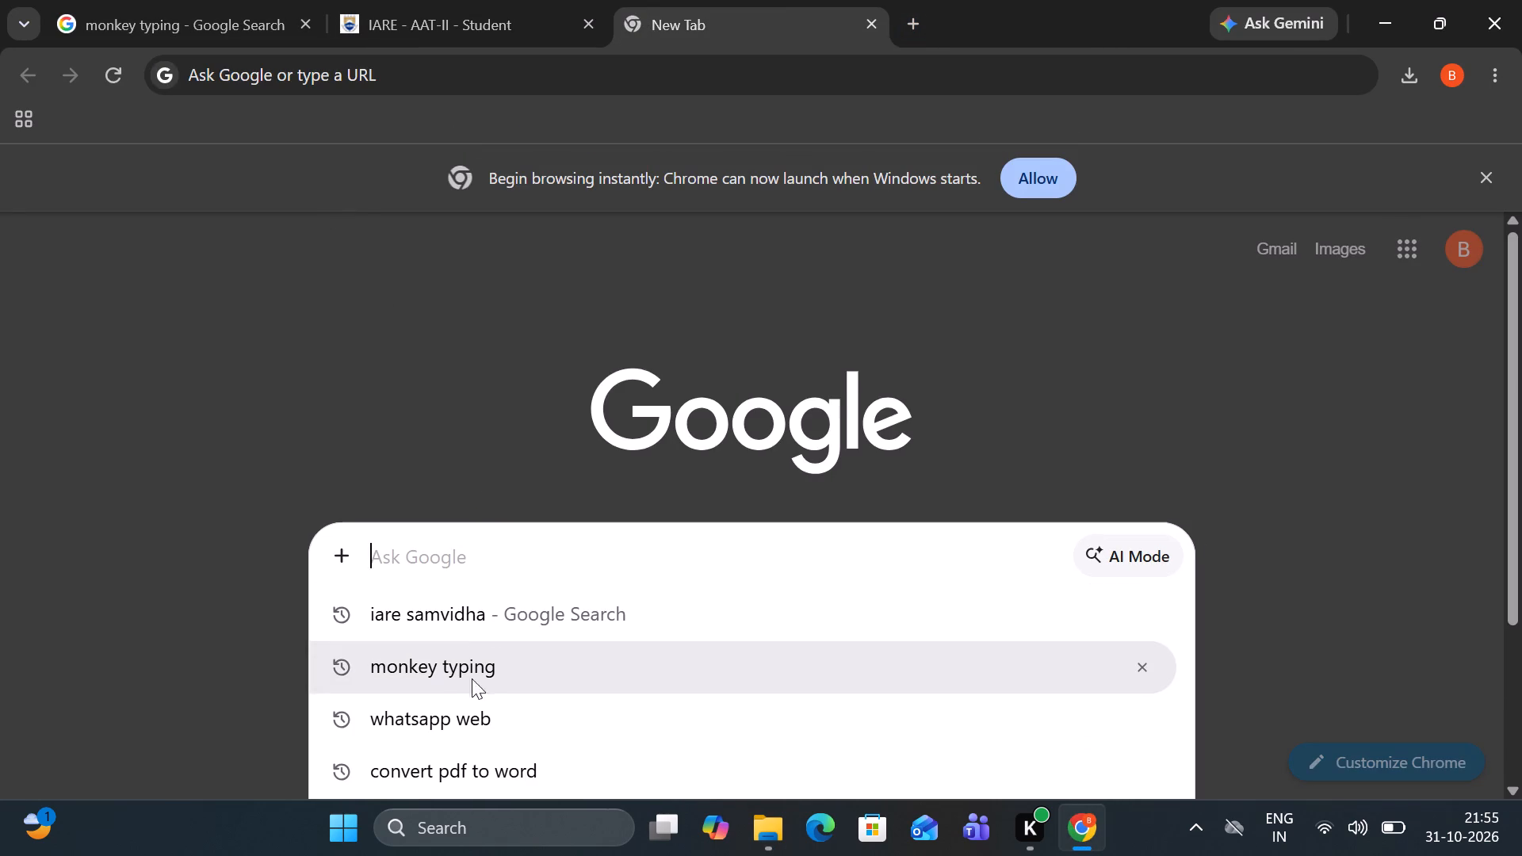
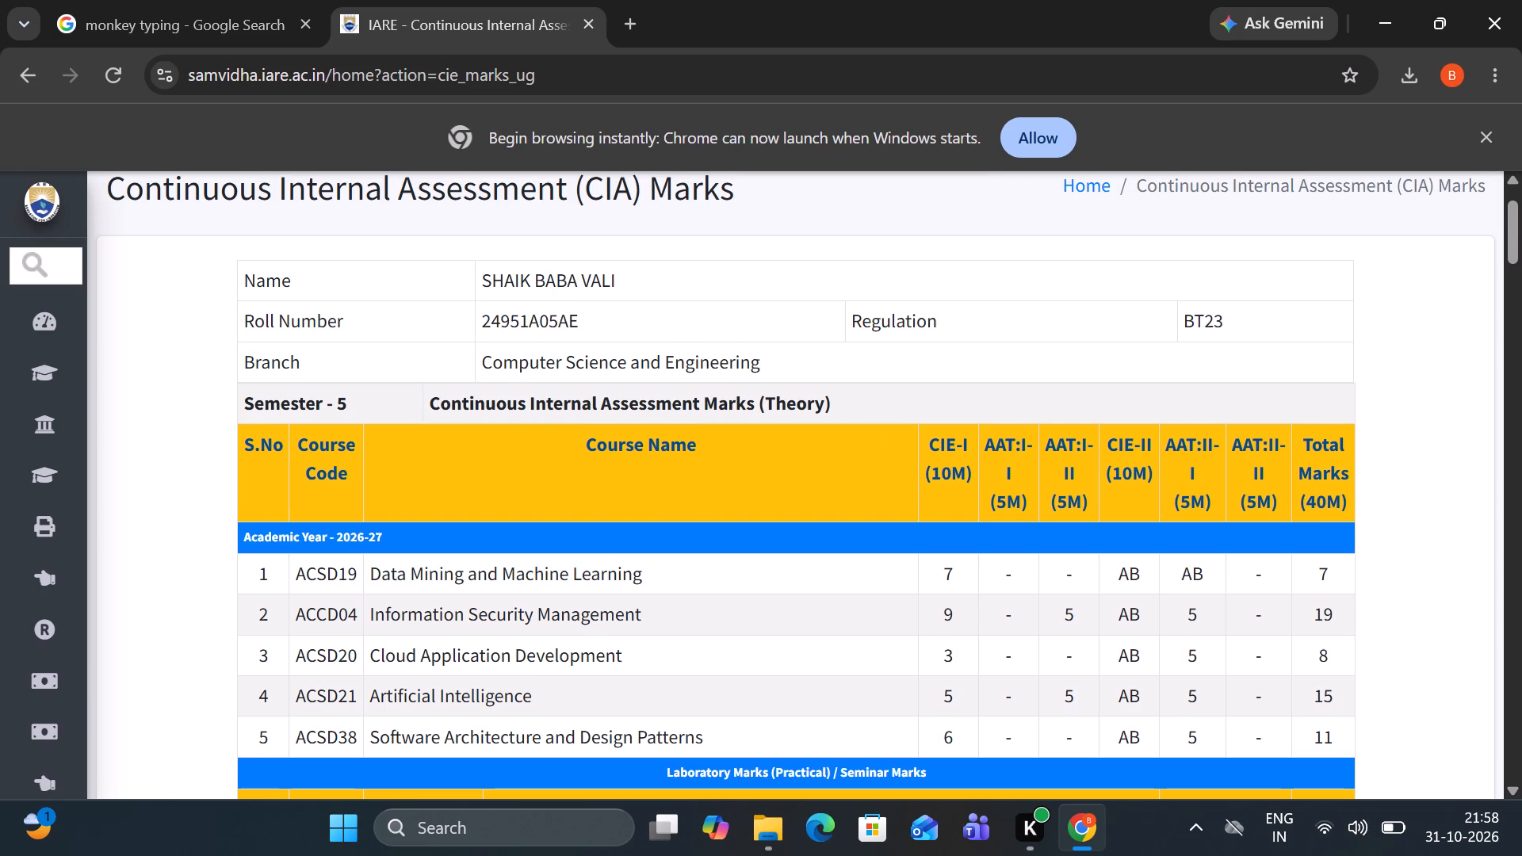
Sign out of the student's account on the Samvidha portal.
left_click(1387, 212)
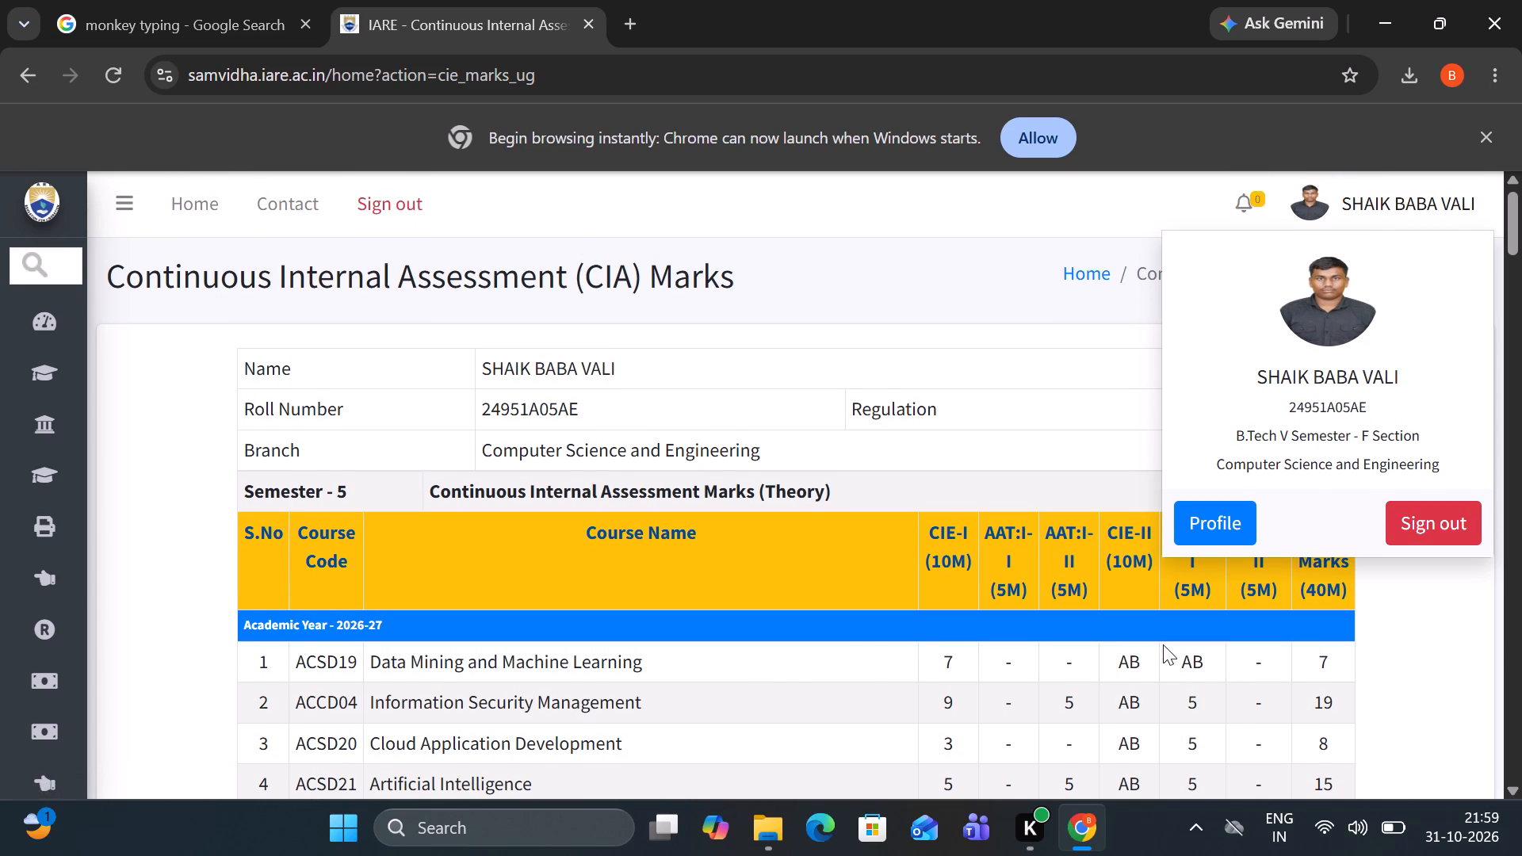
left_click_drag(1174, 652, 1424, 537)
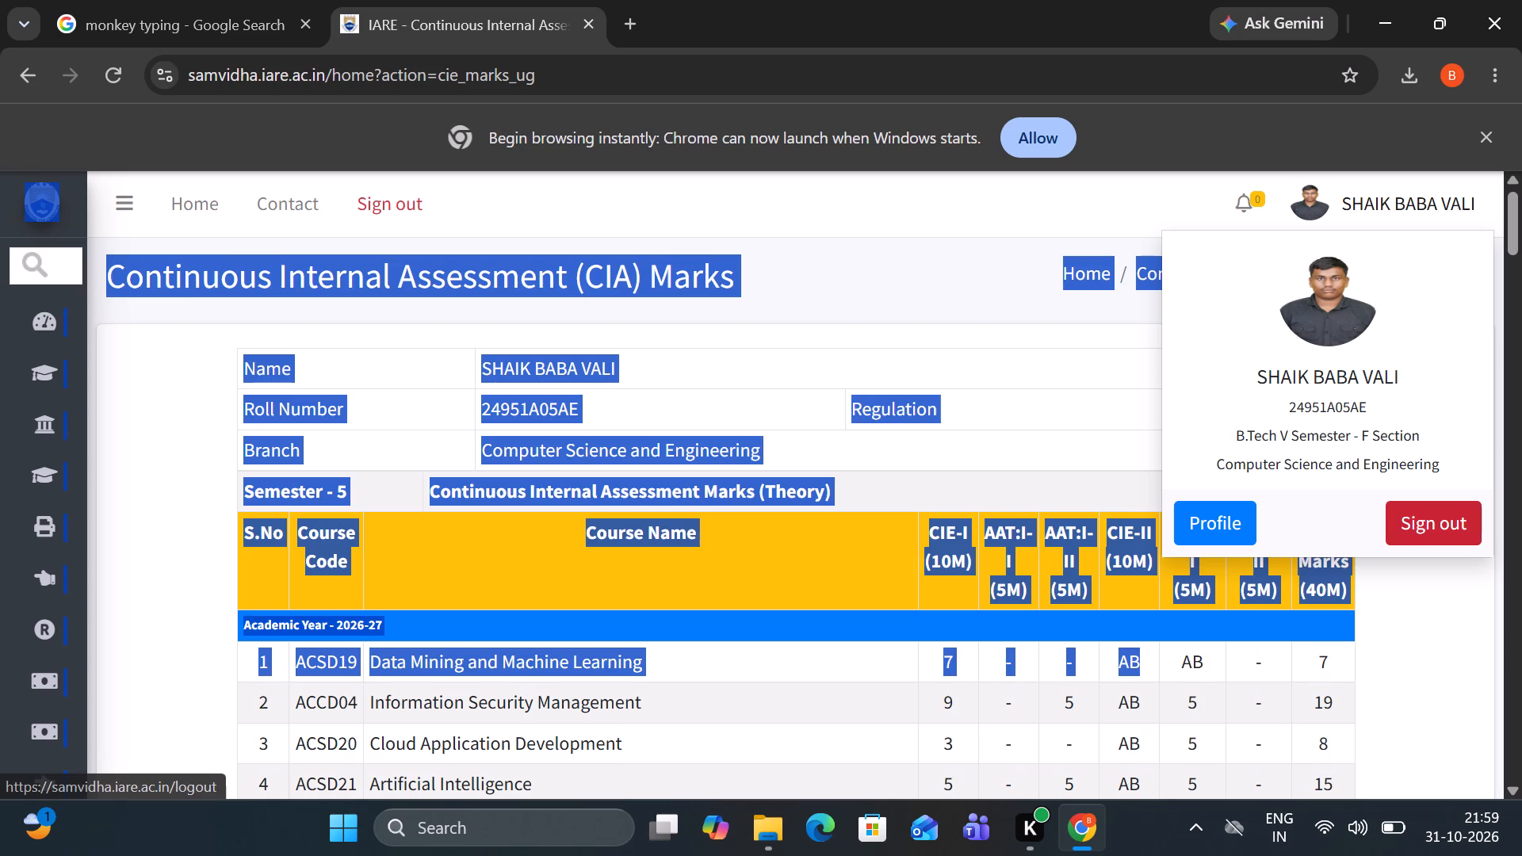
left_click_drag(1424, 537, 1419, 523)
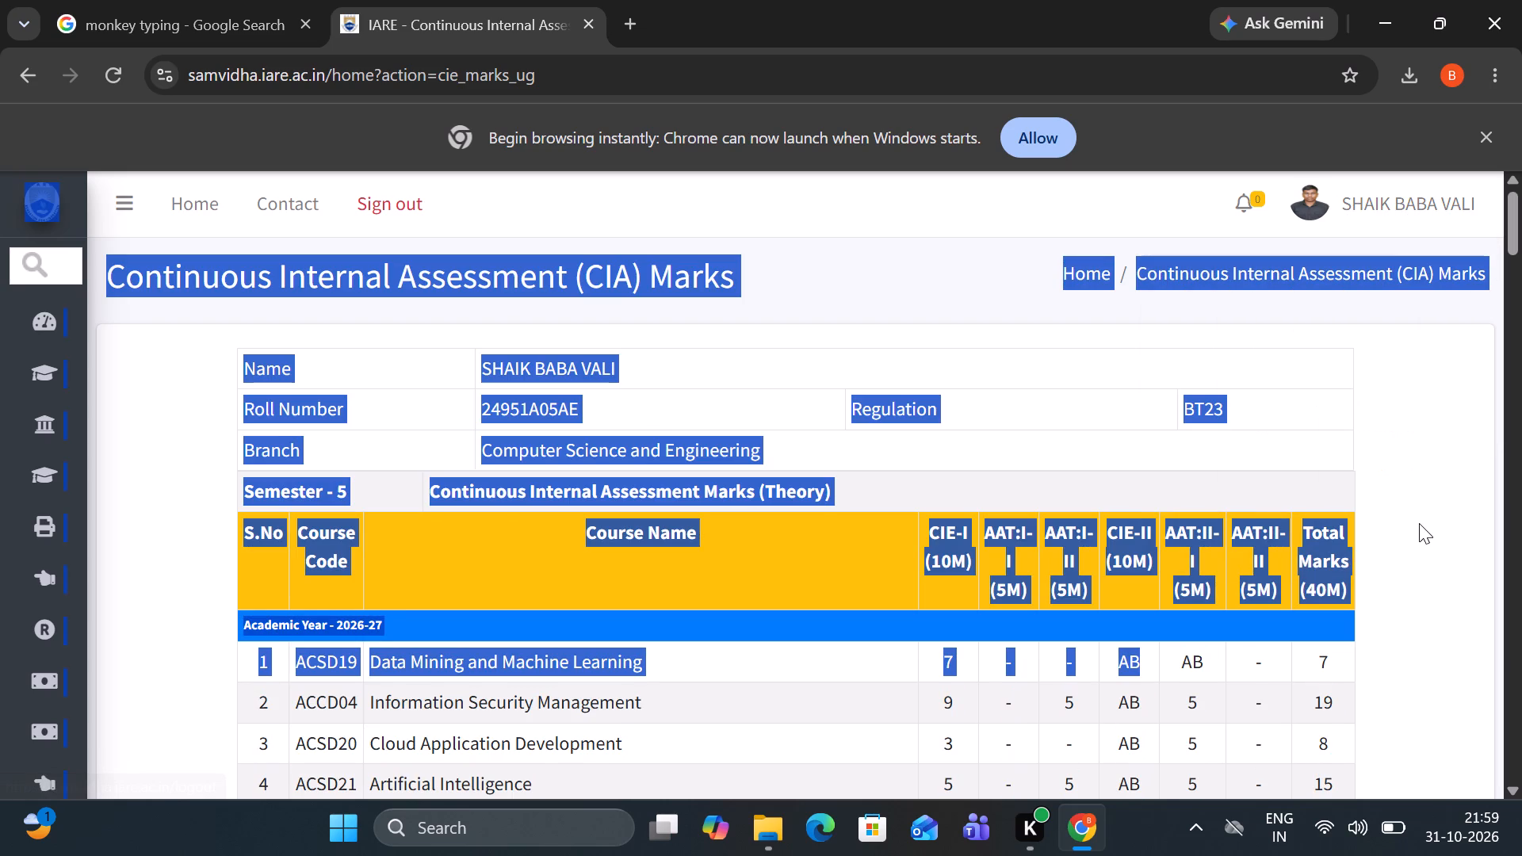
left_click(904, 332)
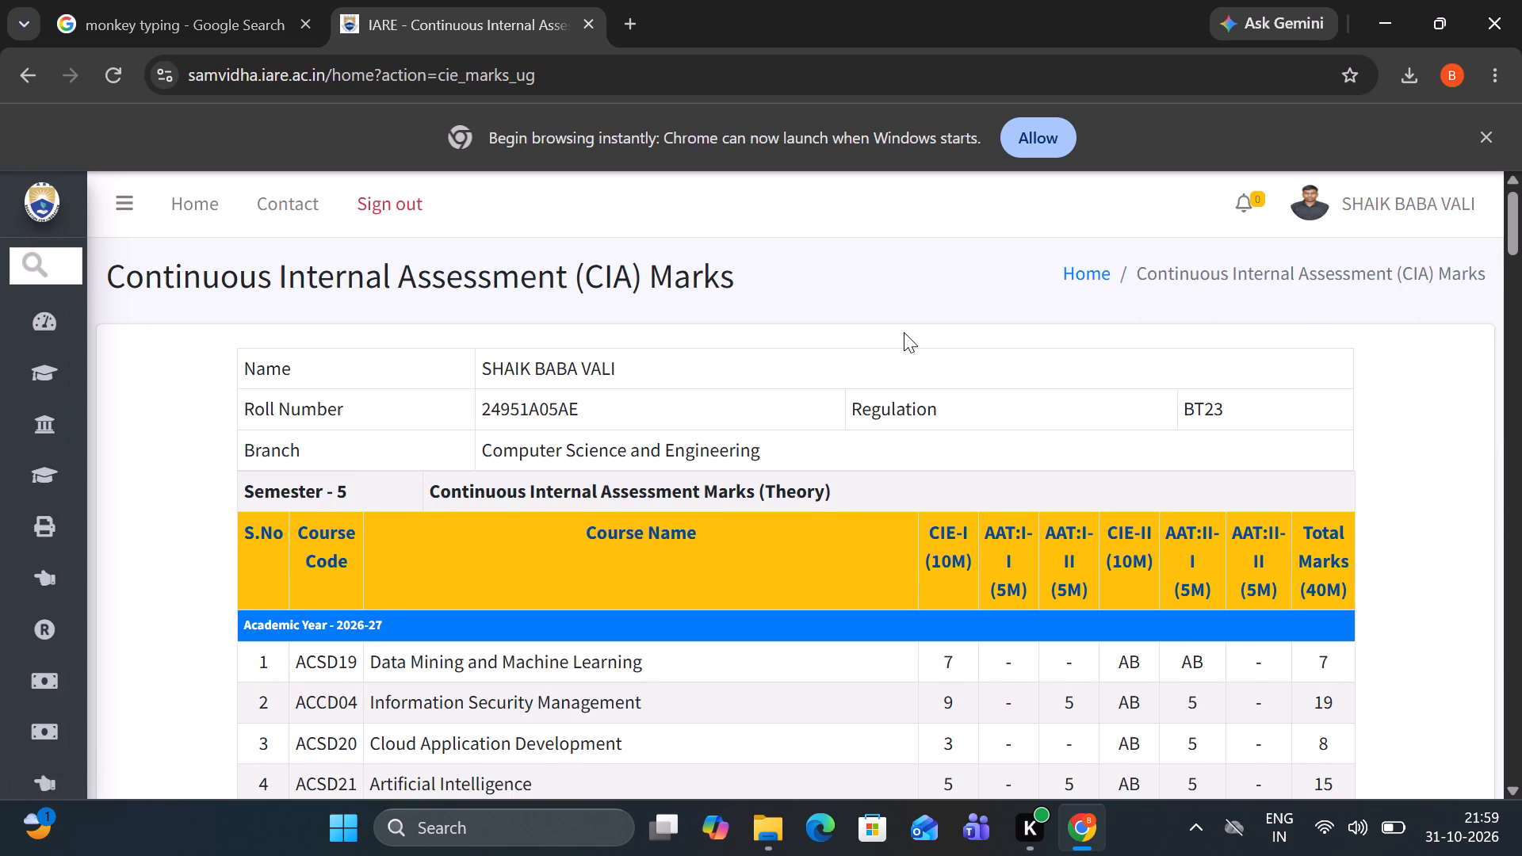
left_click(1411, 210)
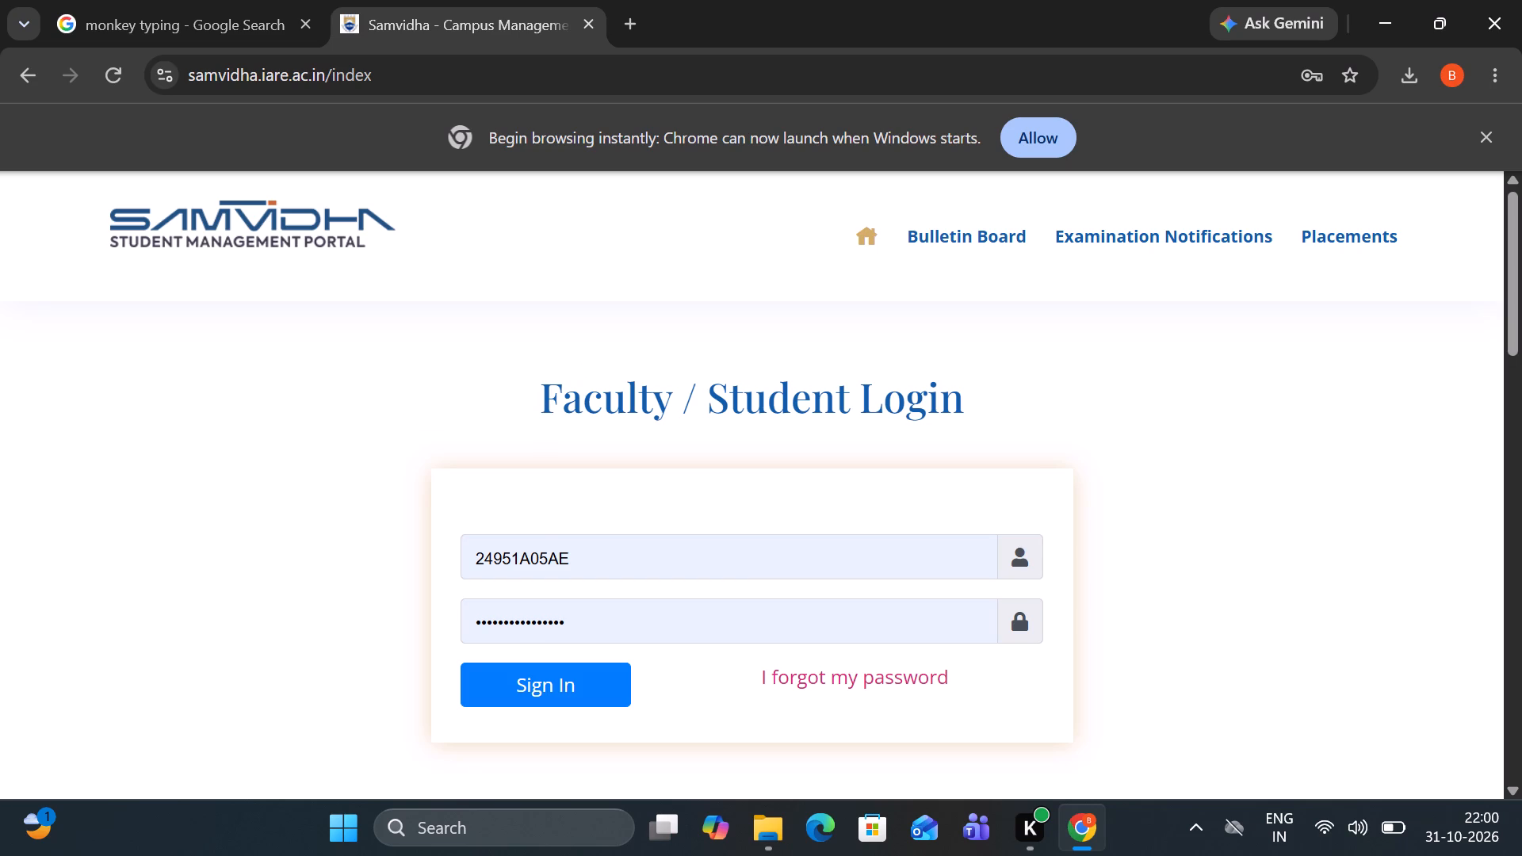
Sign in to the Samvidha portal with the prefilled student credentials.
left_click_drag(540, 393, 1069, 399)
left_click(1069, 399)
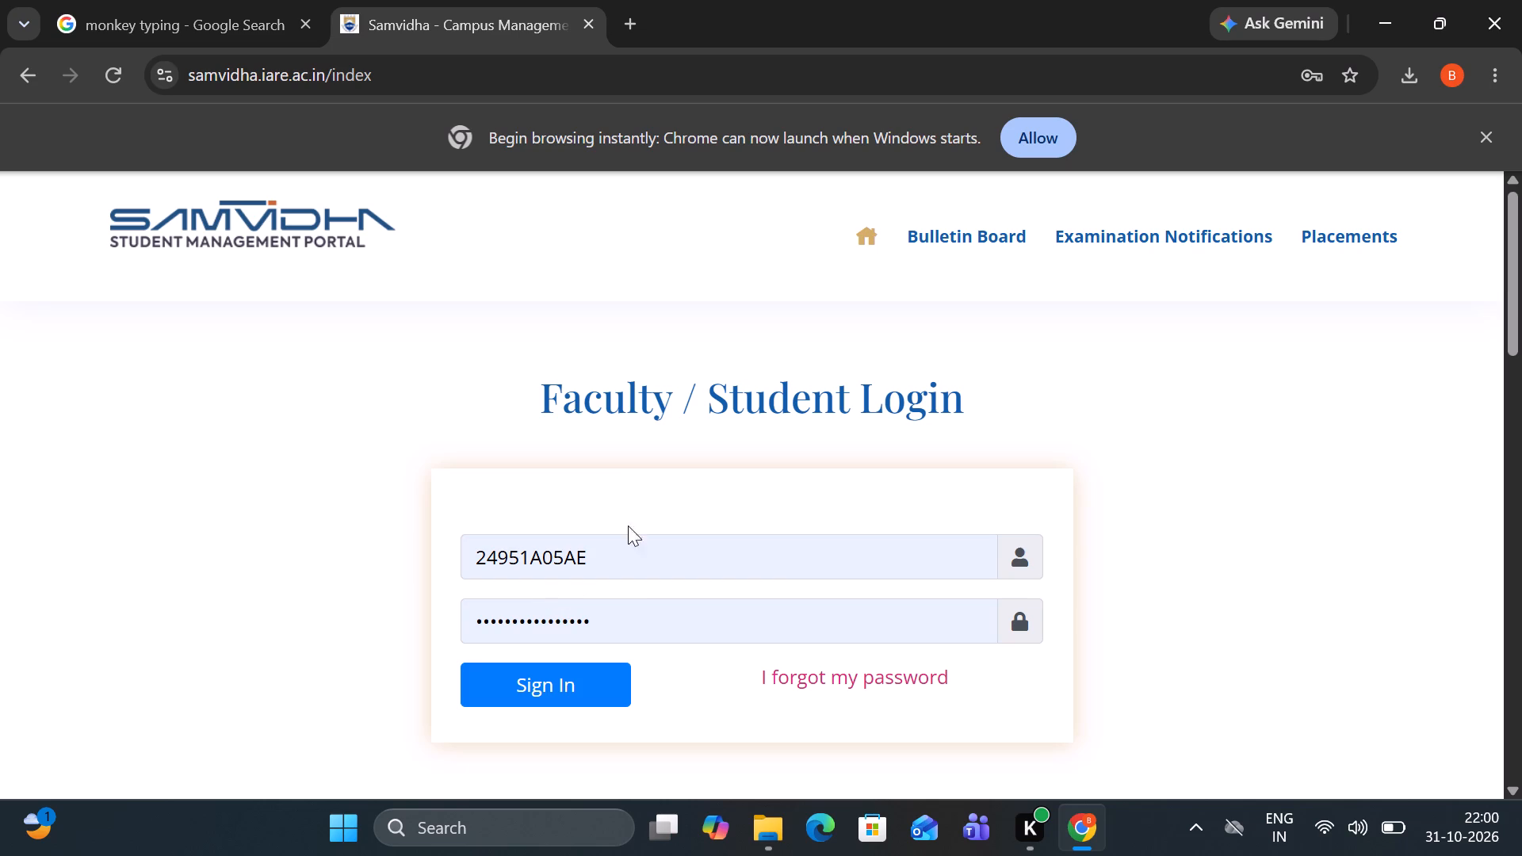
left_click(527, 682)
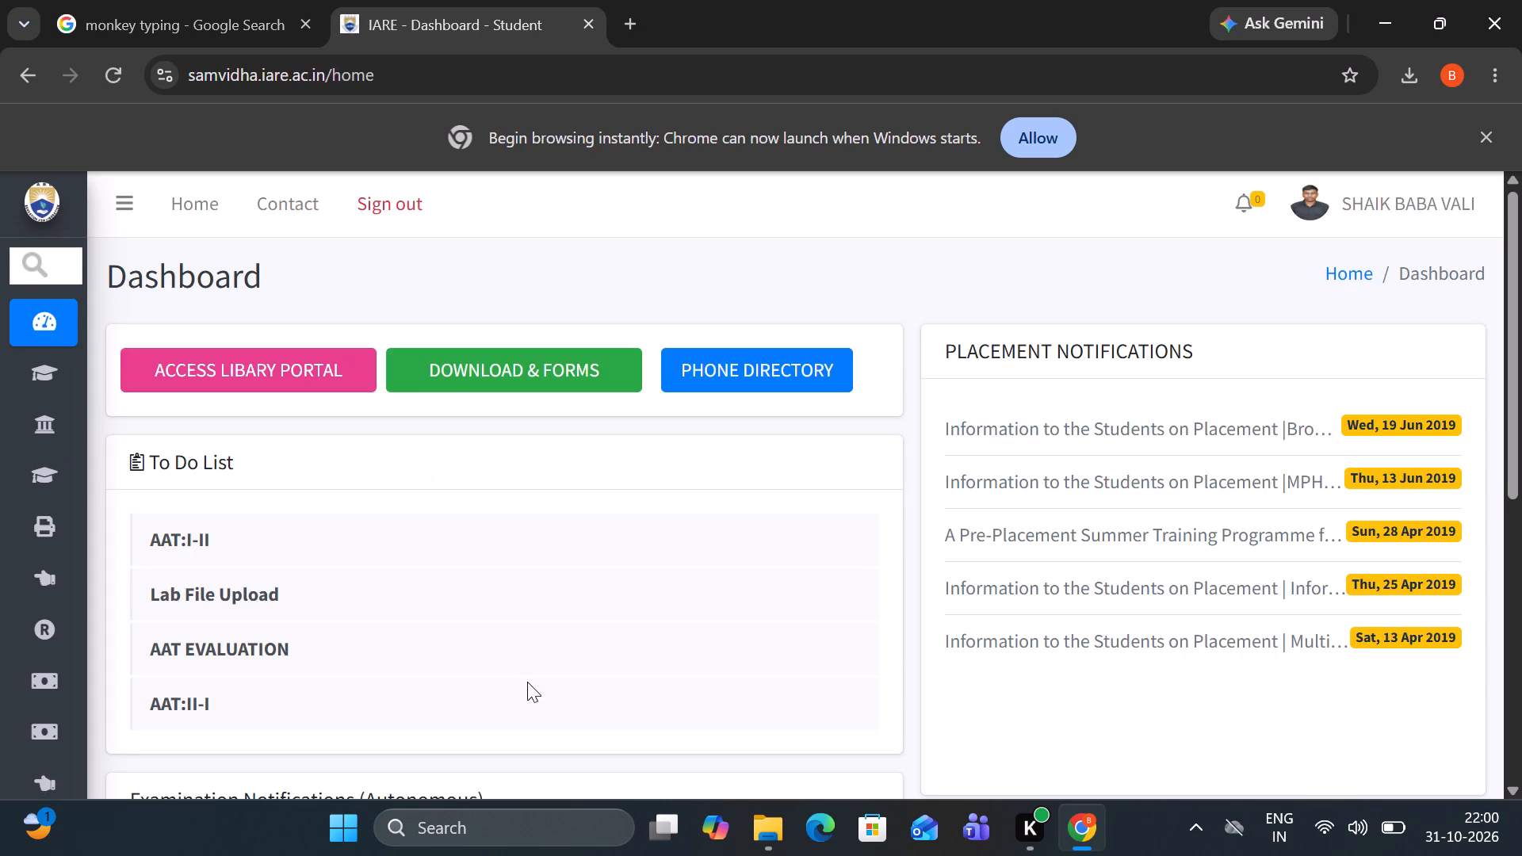
Open the student's Biometric page in the portal.
scroll(231, 671, "down", 6)
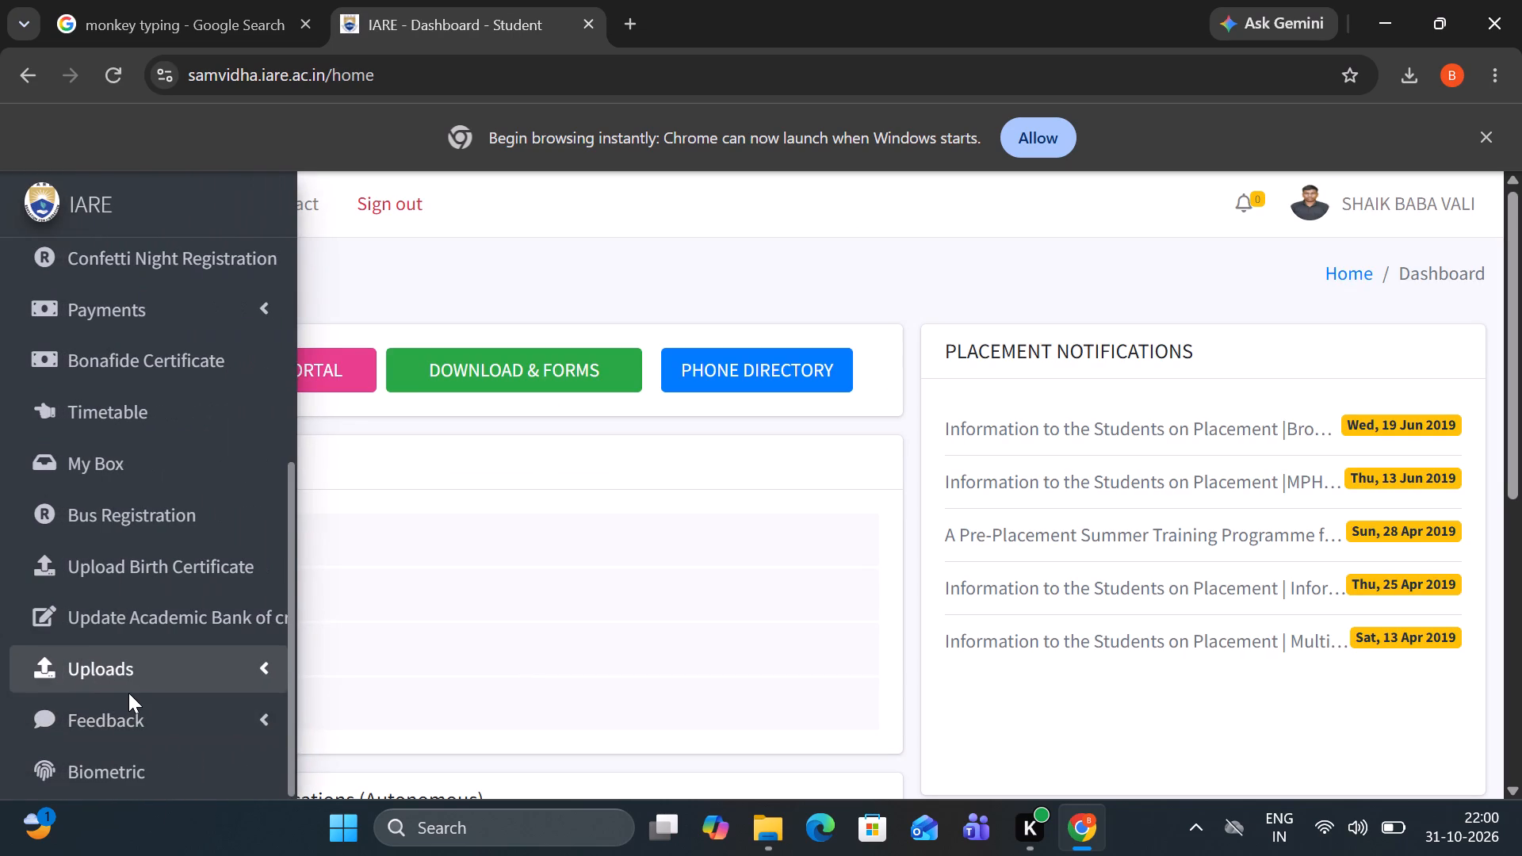
scroll(129, 692, "down", 1)
left_click(131, 764)
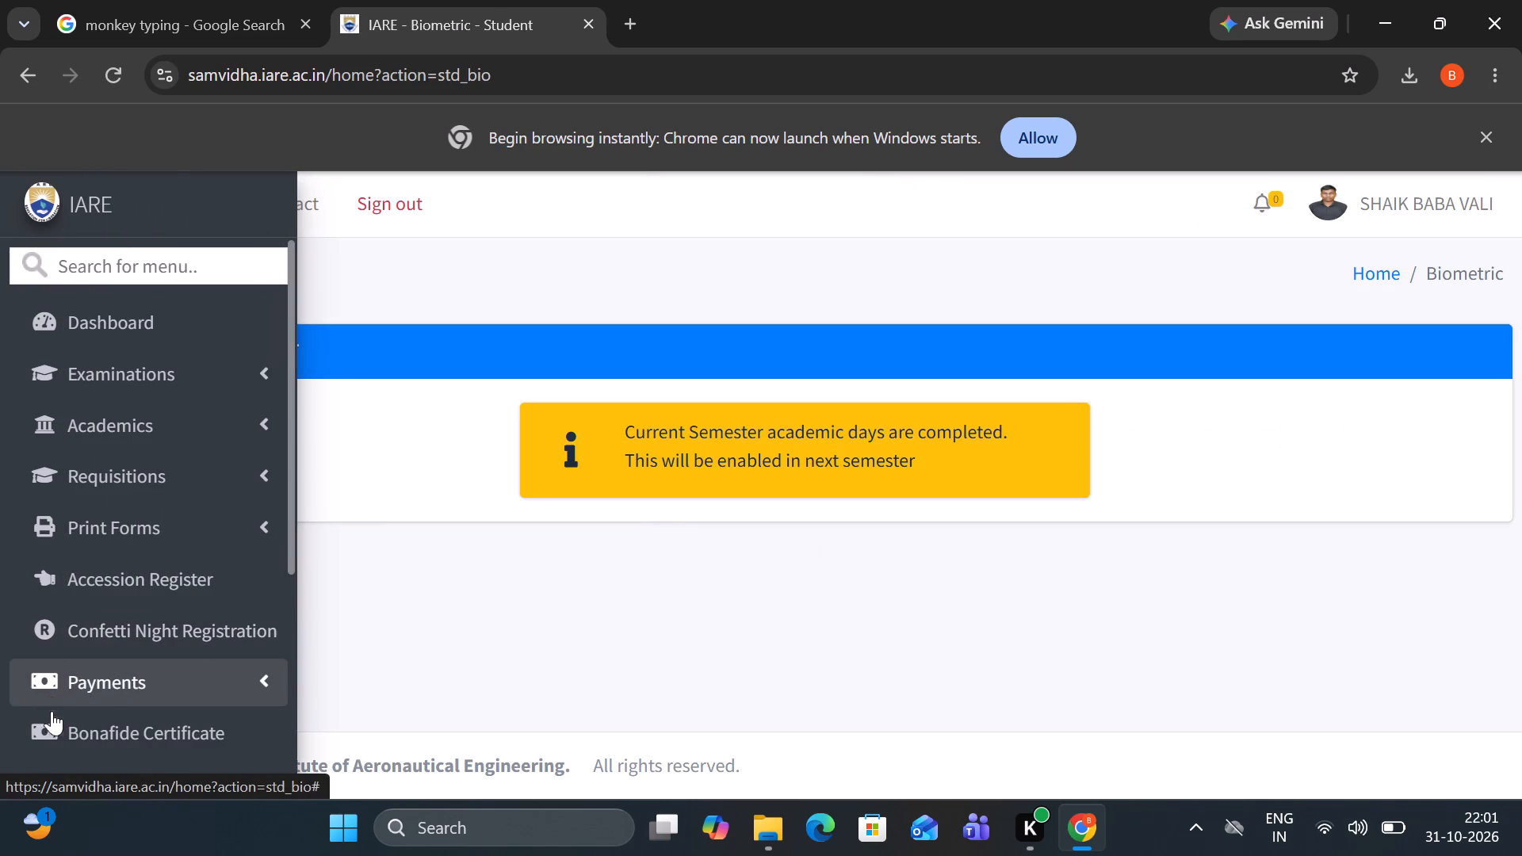
Open the Bonafide Certificate page and show the requests of type "Bonafide Certificate (For Scholarship Only)".
left_click(55, 717)
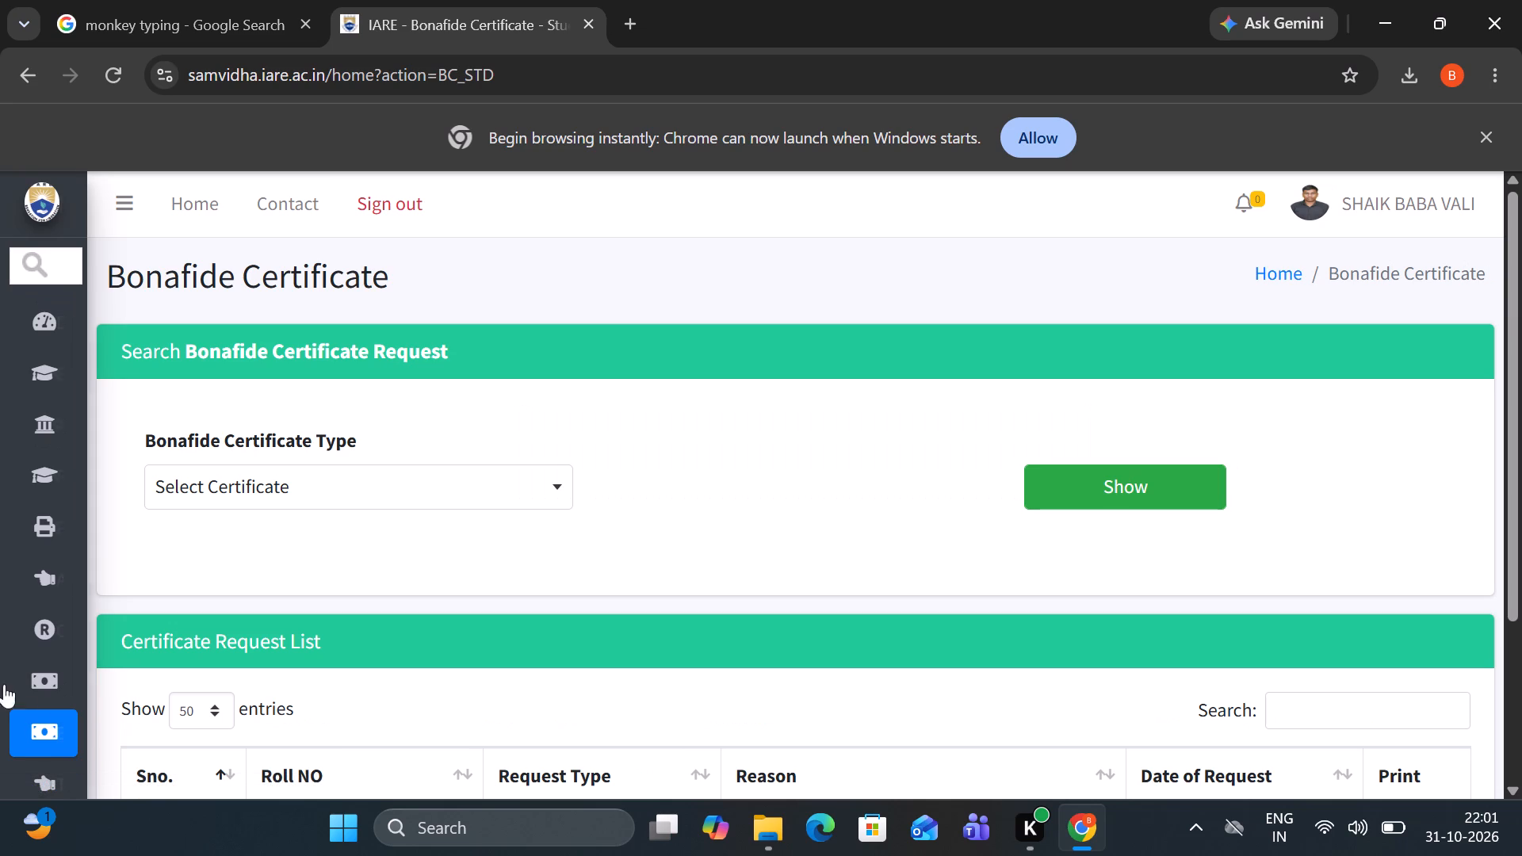
left_click(527, 505)
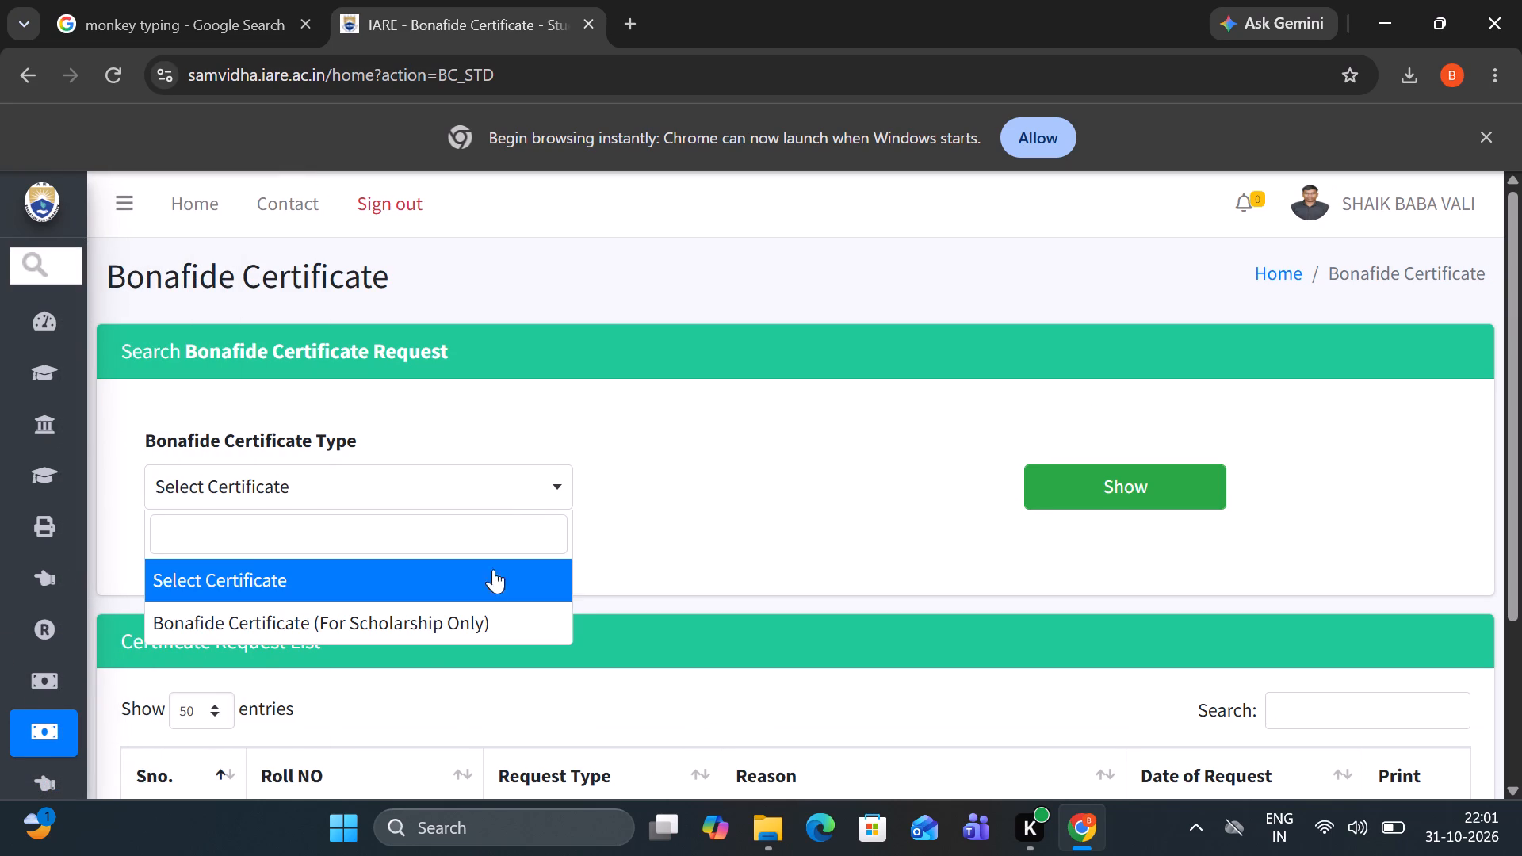
left_click(491, 620)
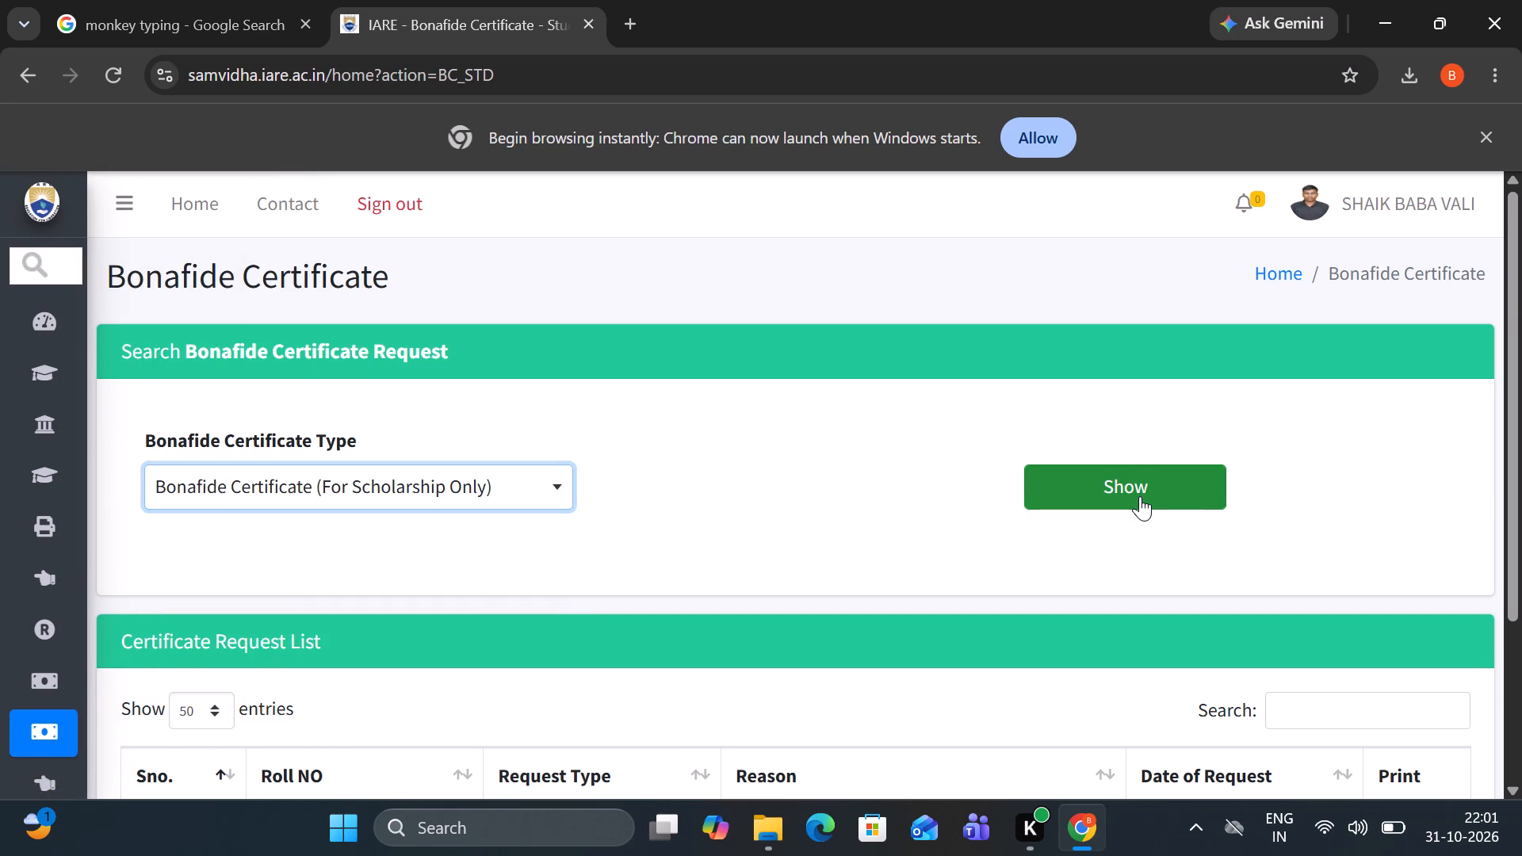
left_click(1140, 496)
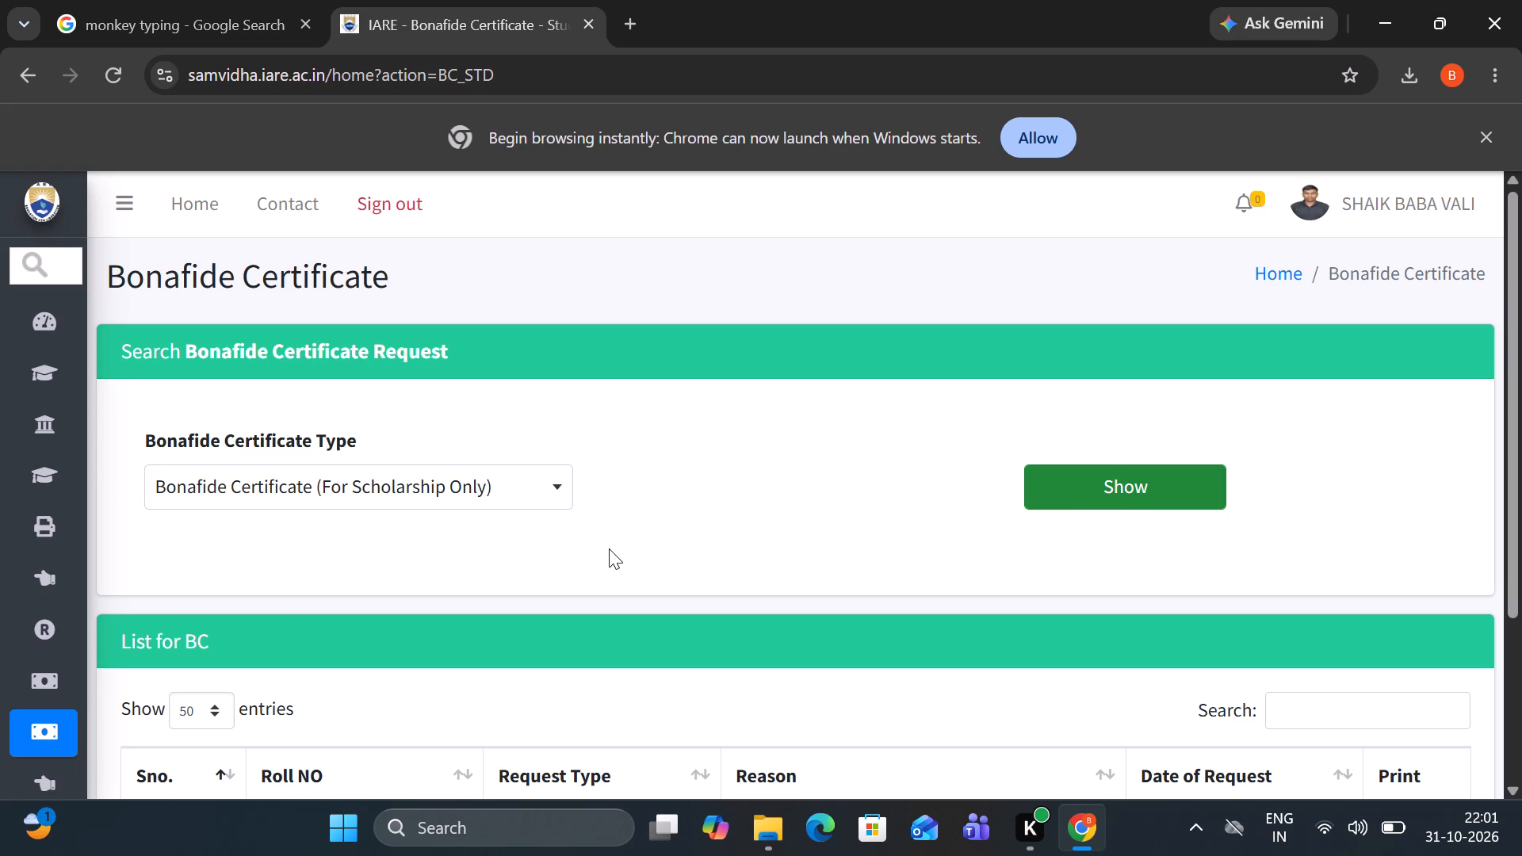
Open the print form for the "applying scholarship" request and generate its bonafide certificate preview.
scroll(837, 522, "down", 2)
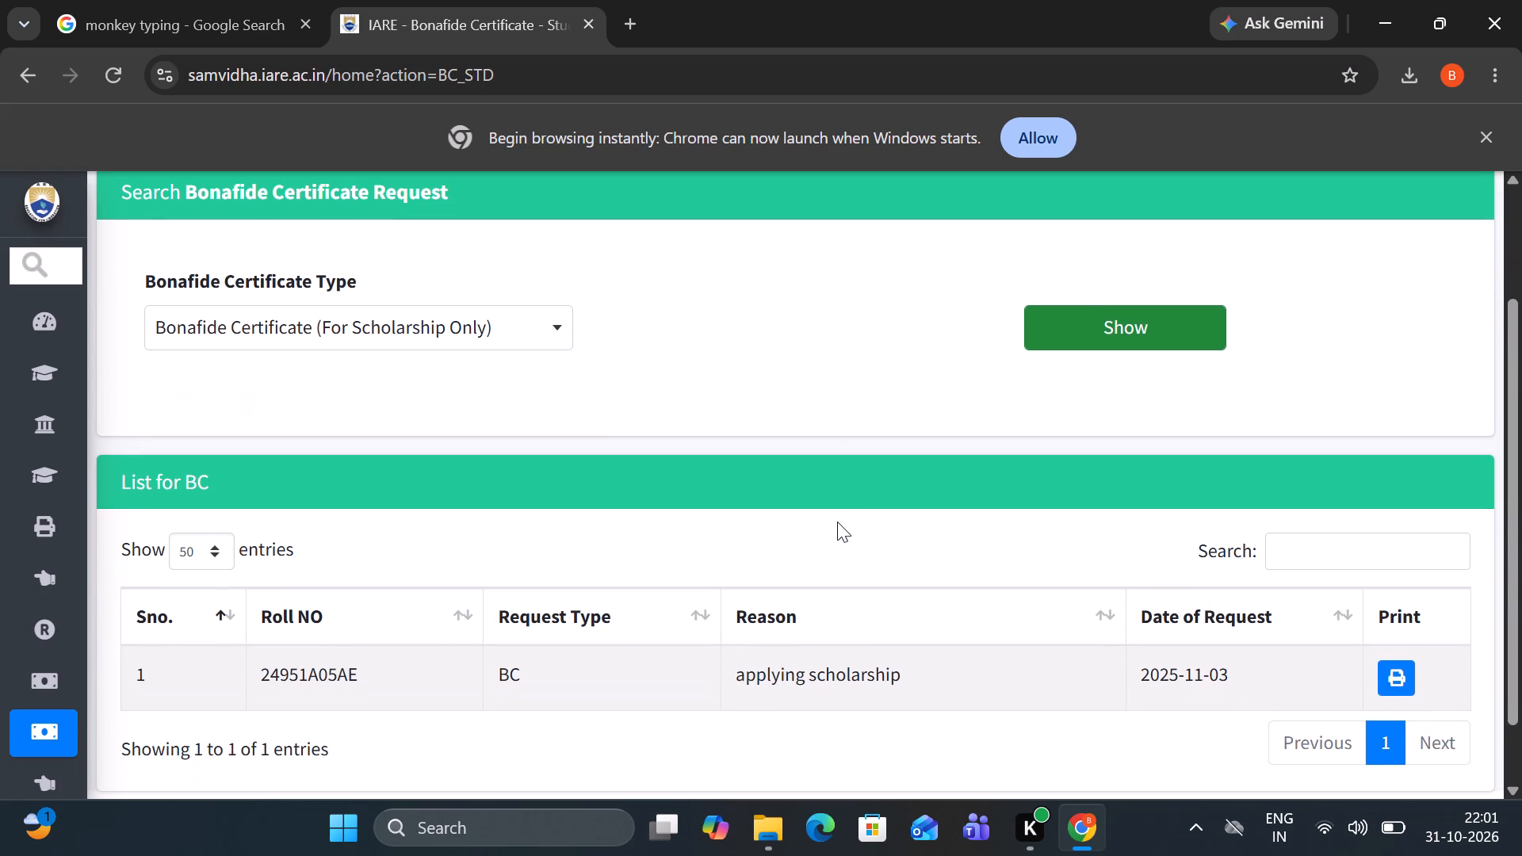
scroll(837, 522, "down", 1)
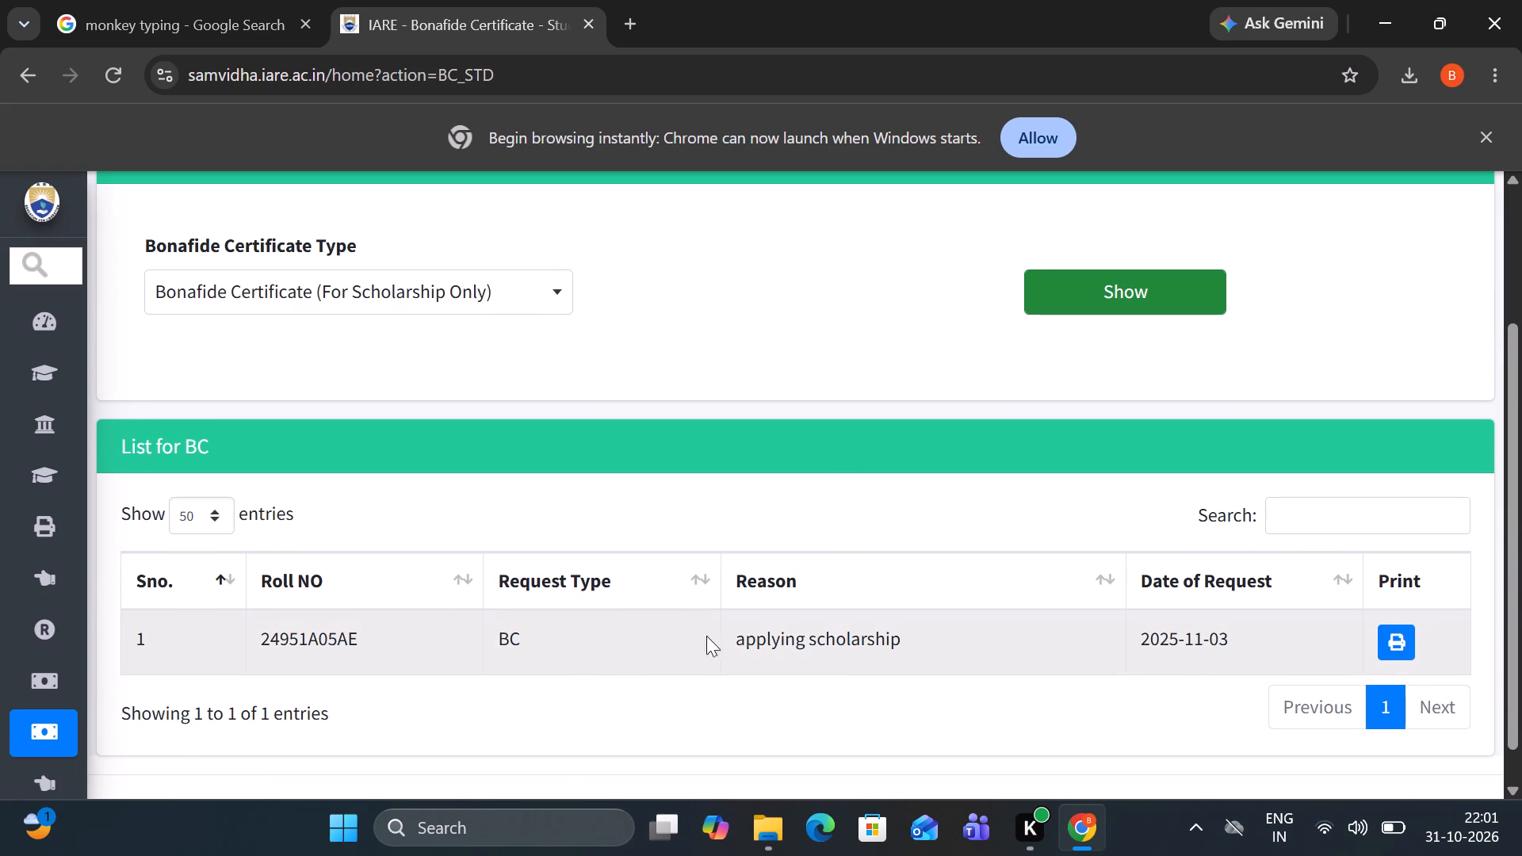
left_click(1389, 636)
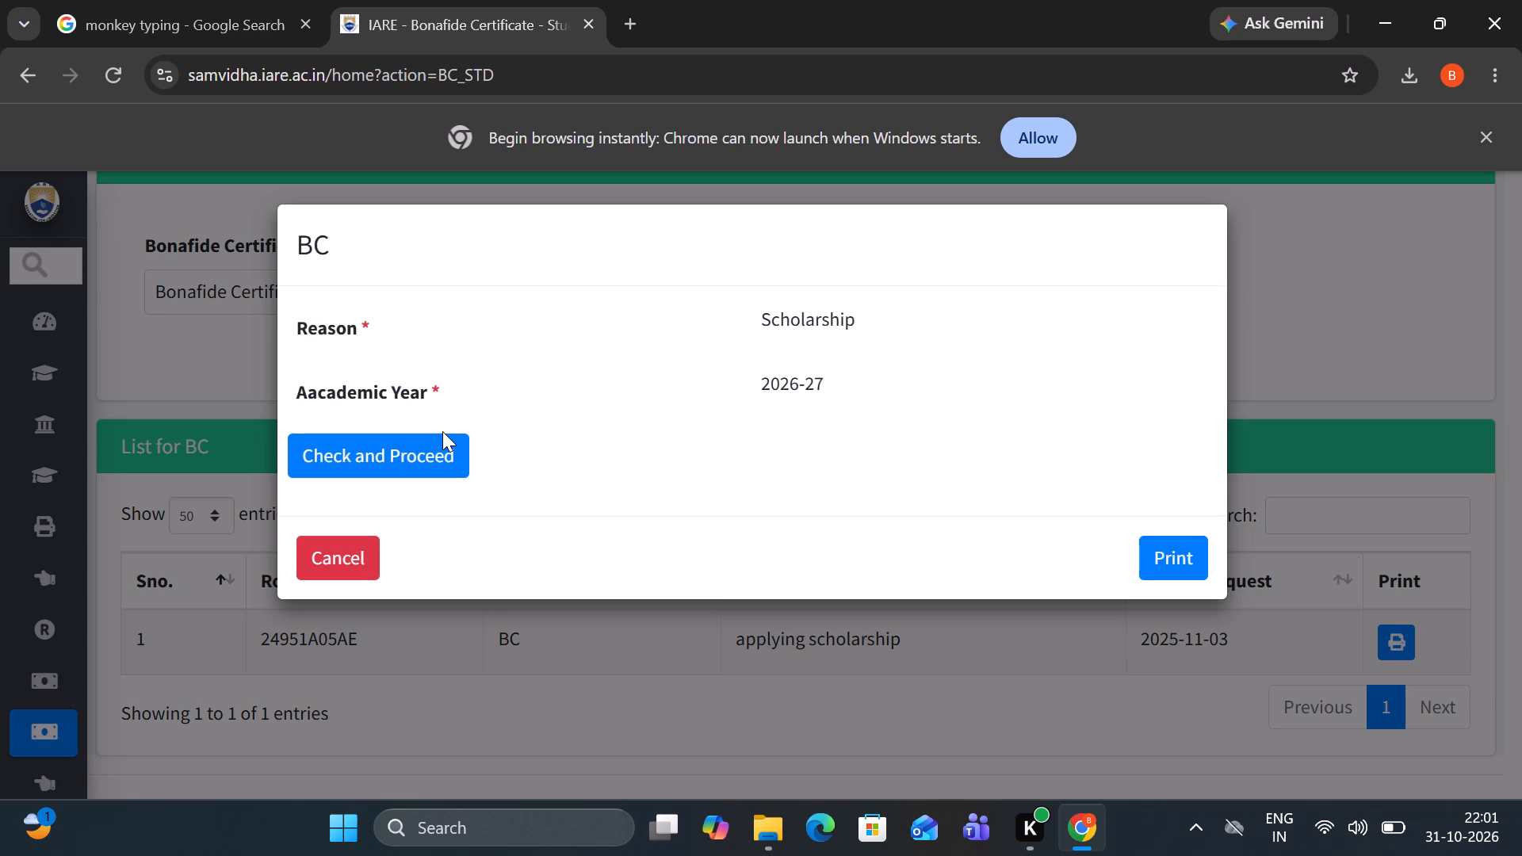
left_click(438, 446)
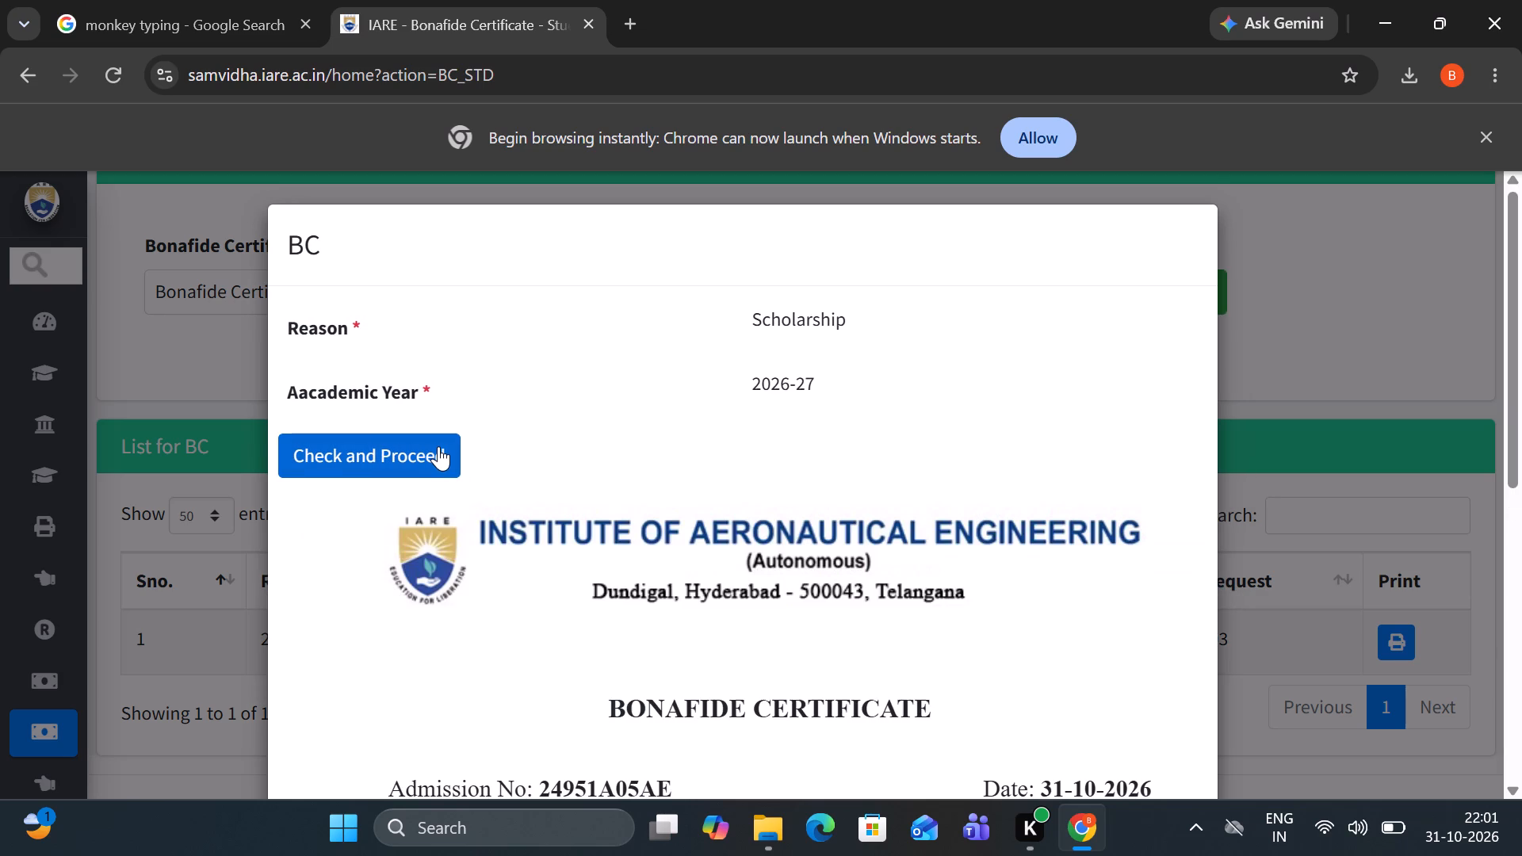
Print the bonafide certificate to a PDF named "bonafied baba" in the Downloads folder and close the certificate dialog.
scroll(709, 557, "down", 3)
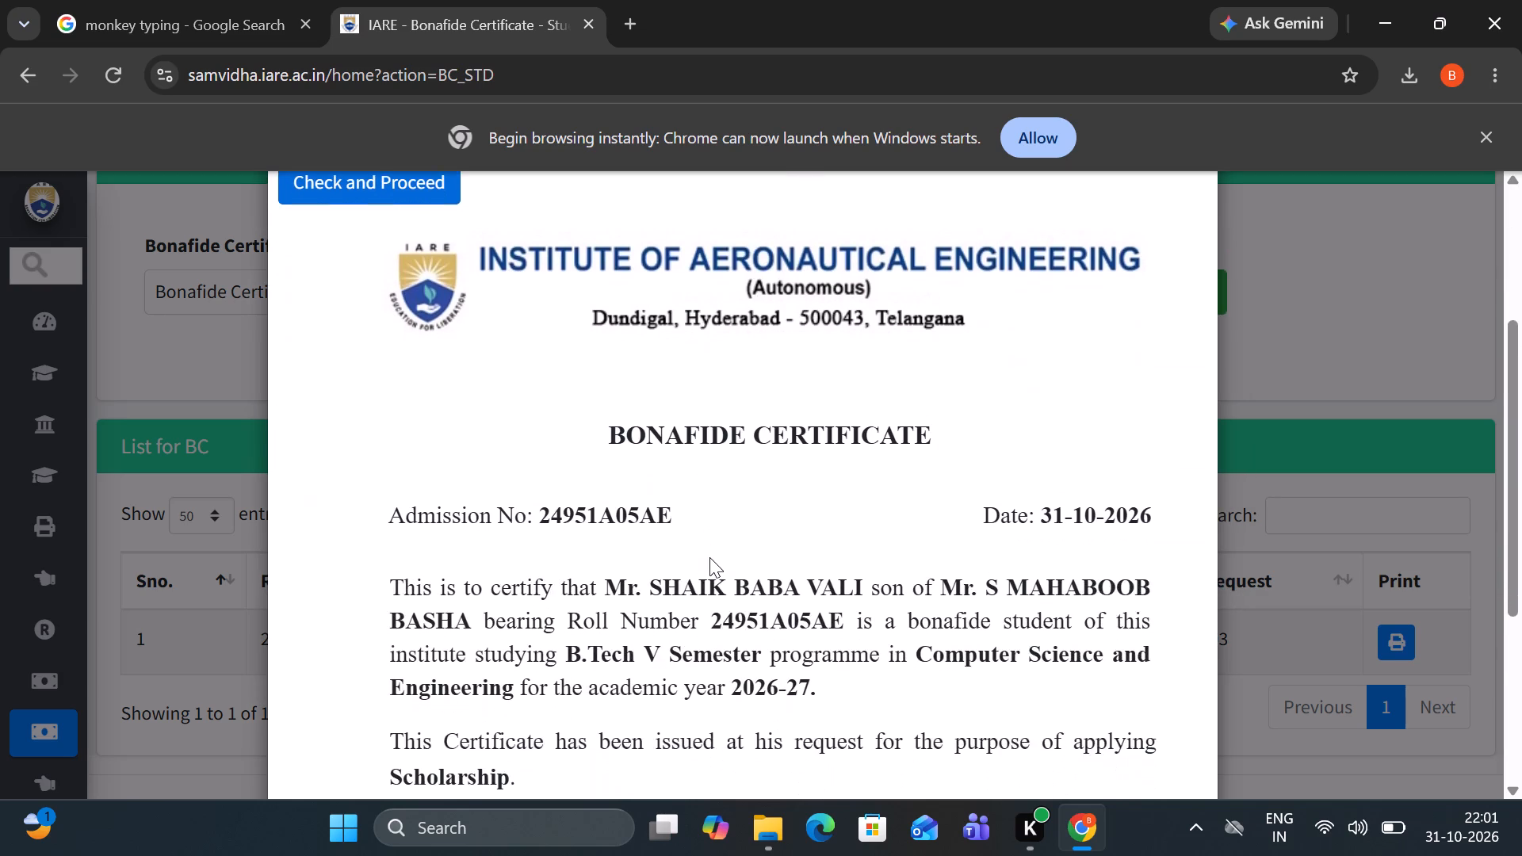
scroll(709, 557, "down", 1)
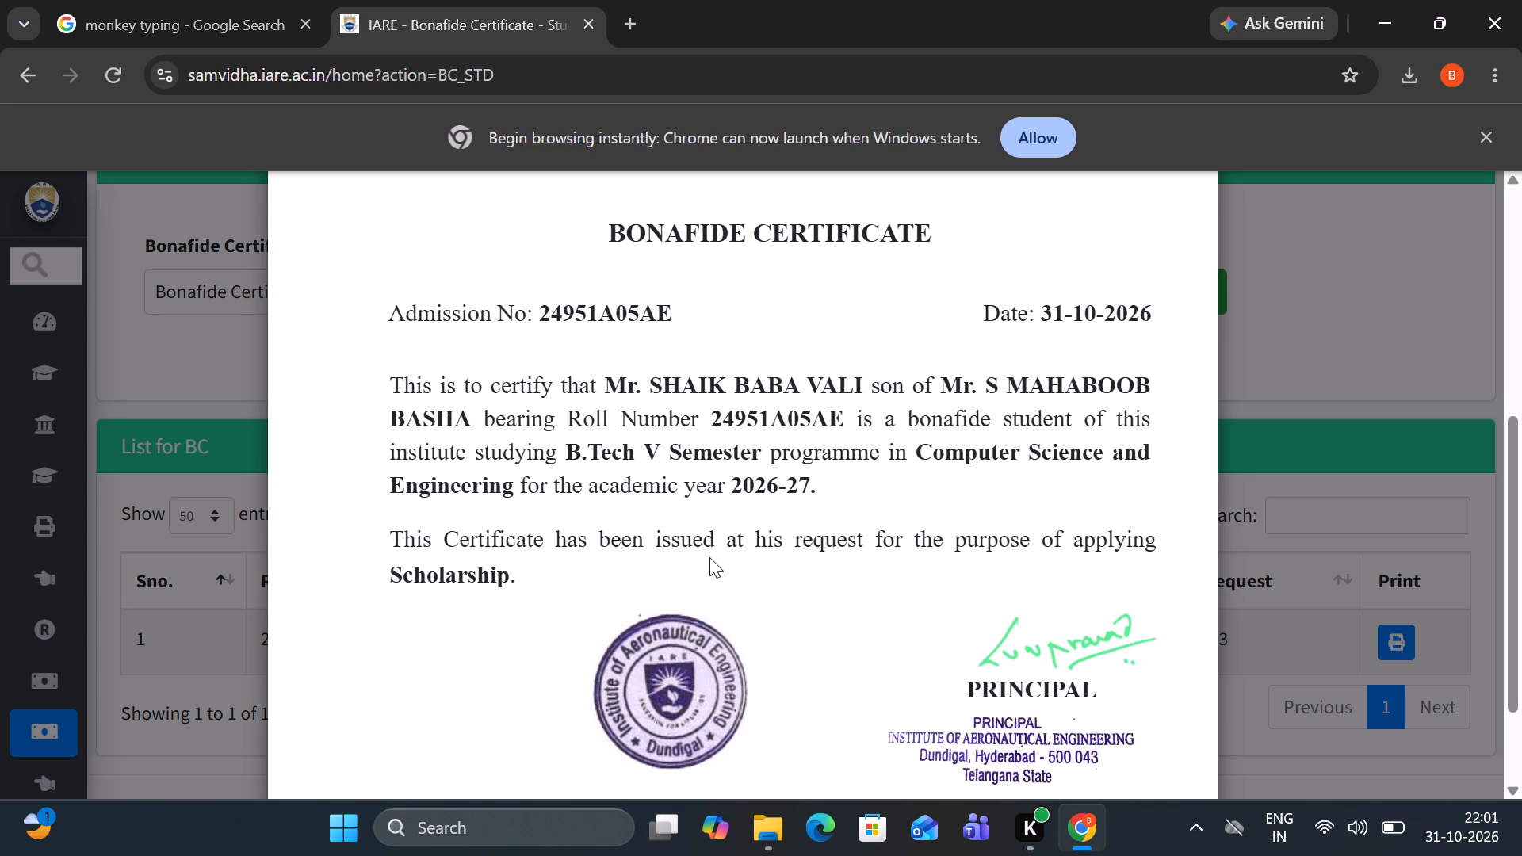
scroll(709, 557, "down", 3)
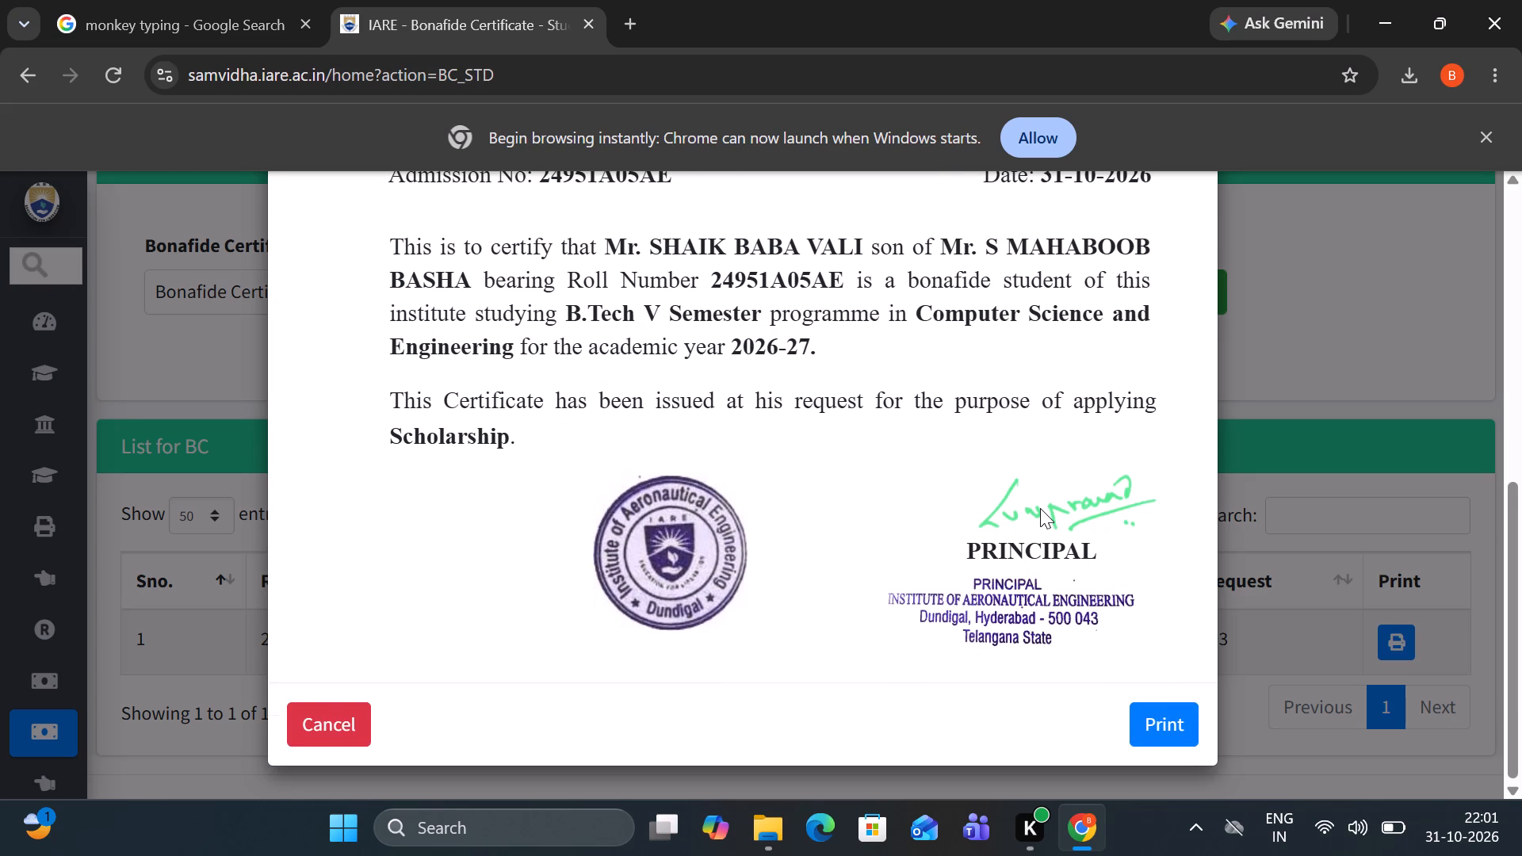
scroll(1040, 508, "down", 1)
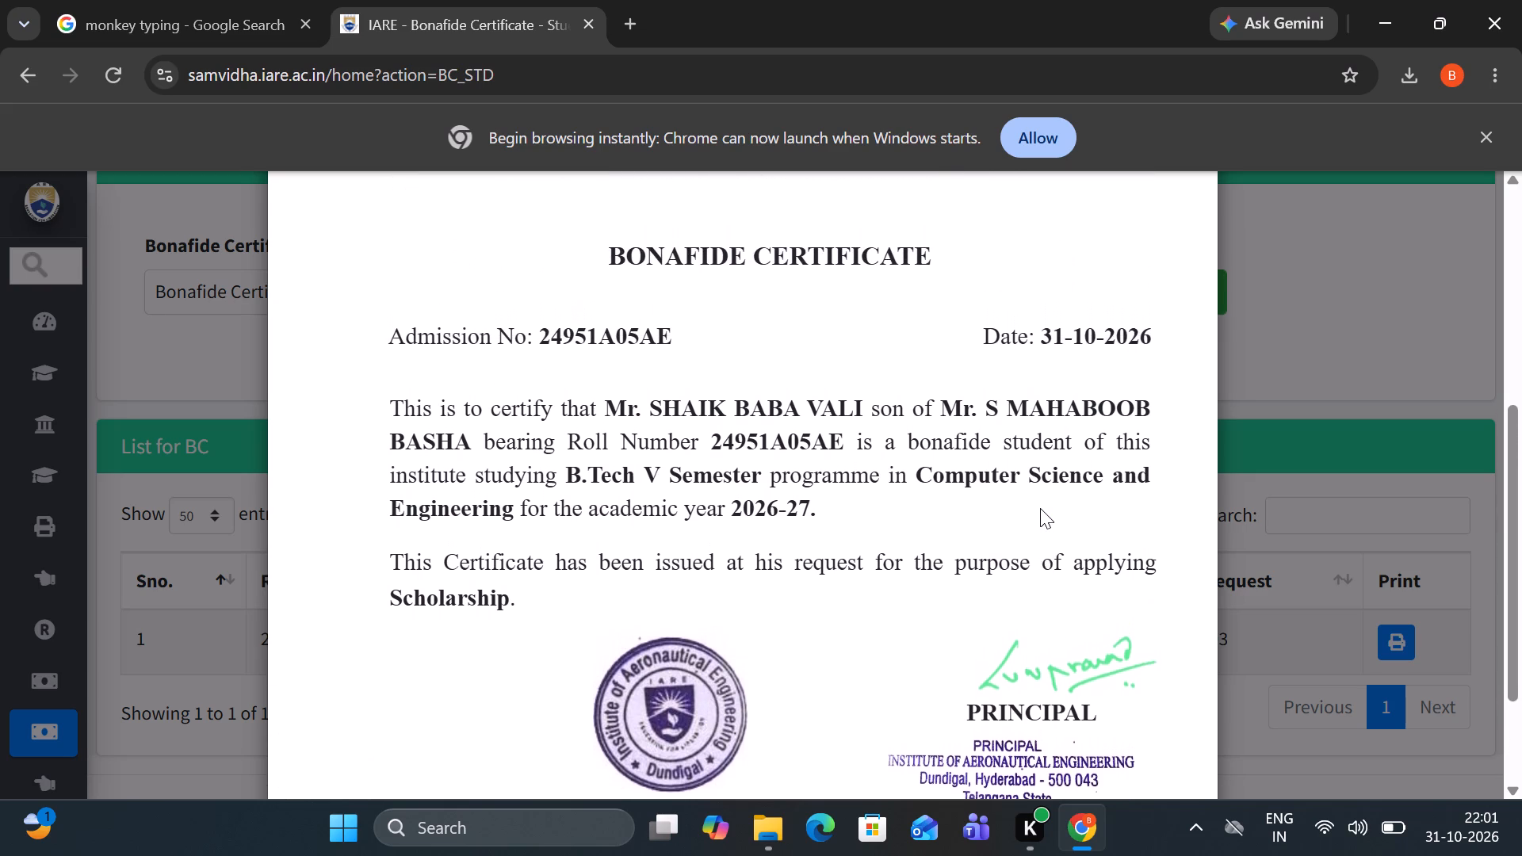
scroll(1040, 508, "down", 1)
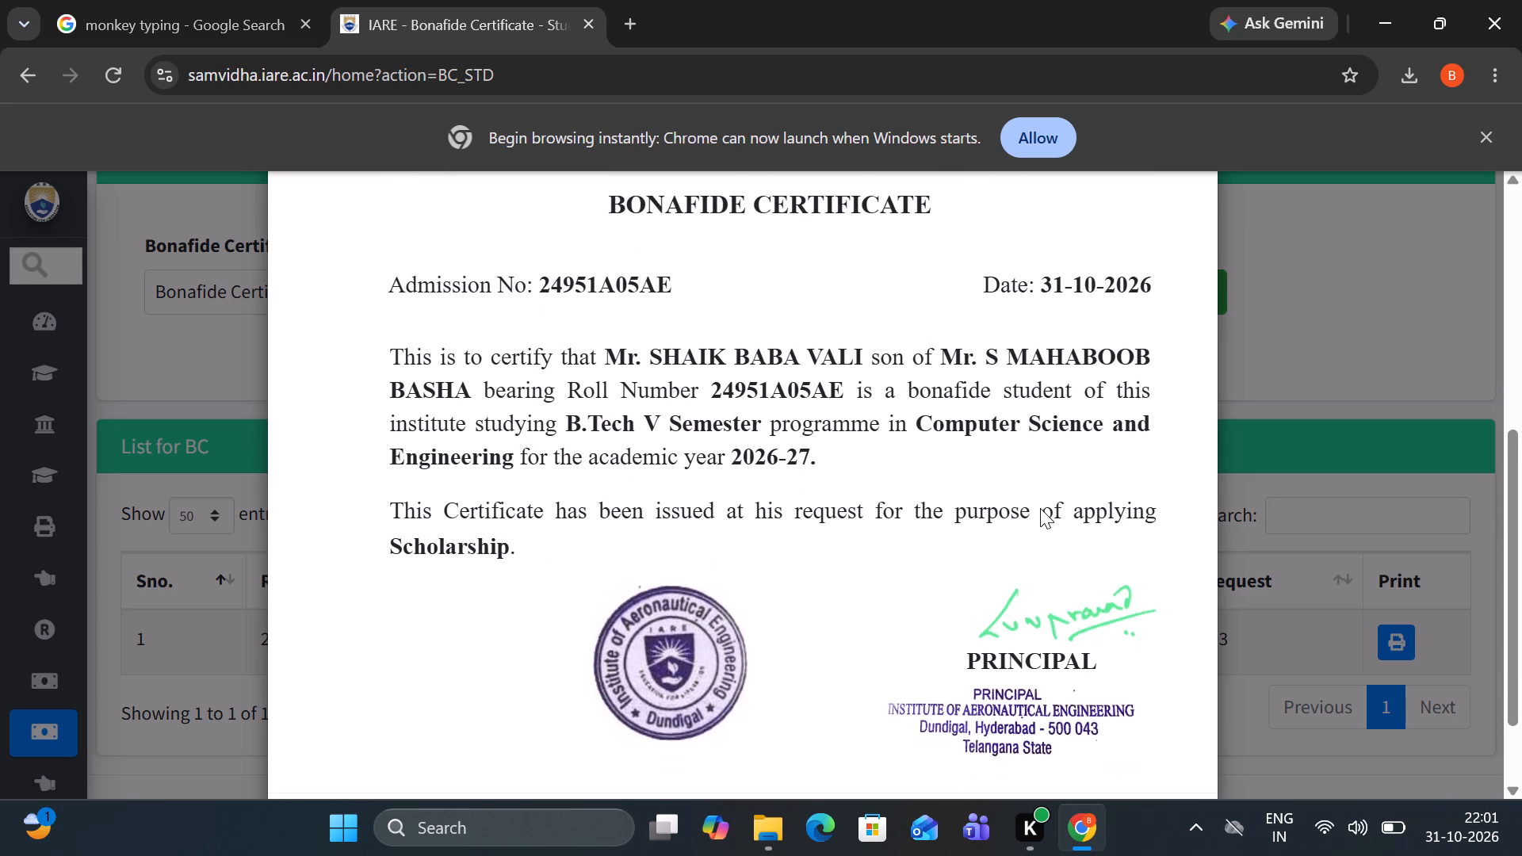
scroll(1040, 508, "down", 2)
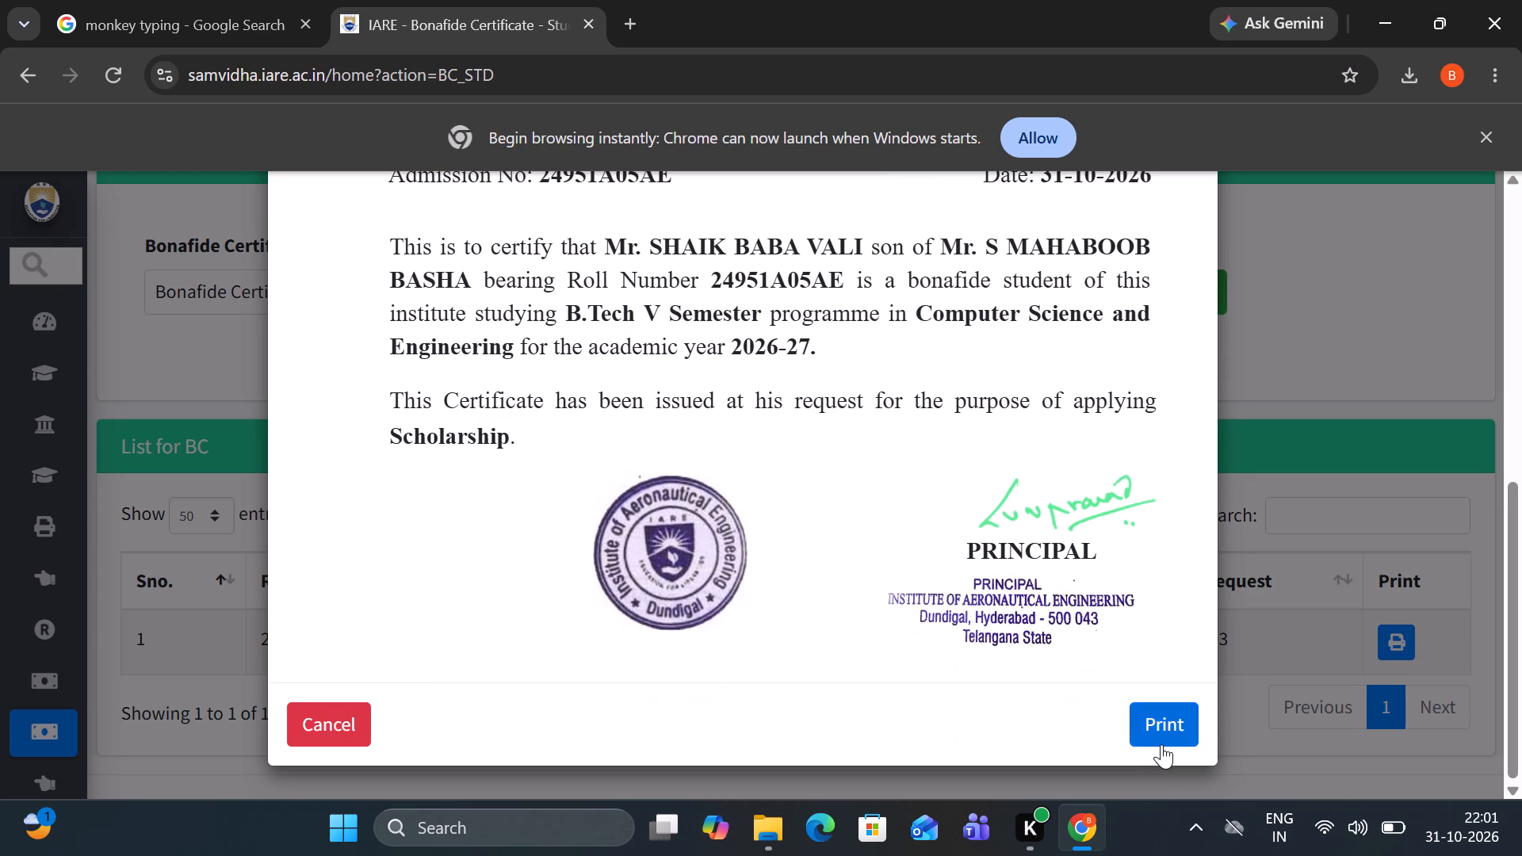
left_click(1160, 730)
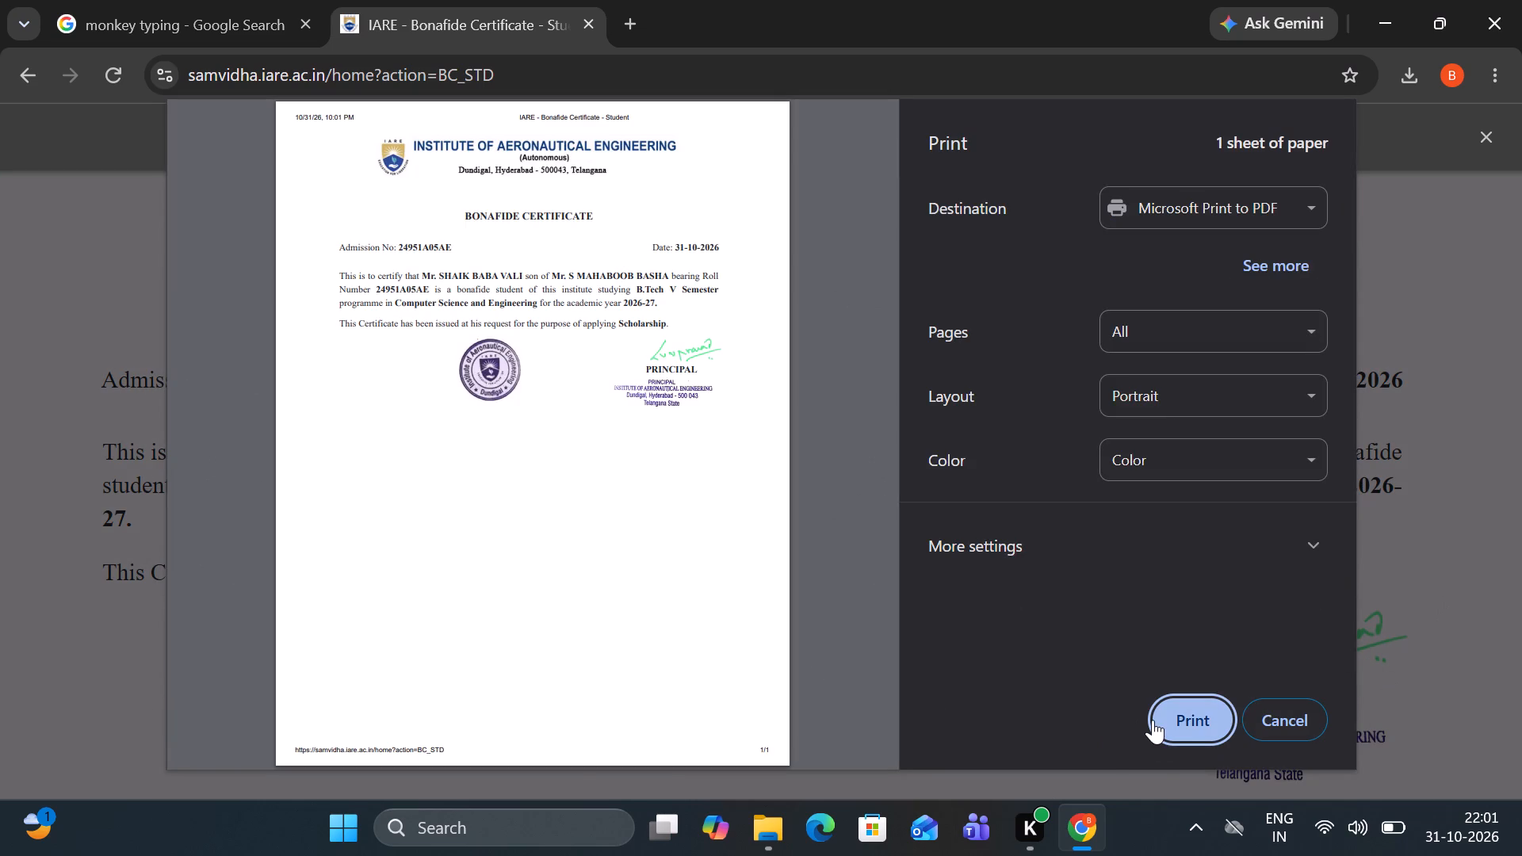
left_click(1153, 720)
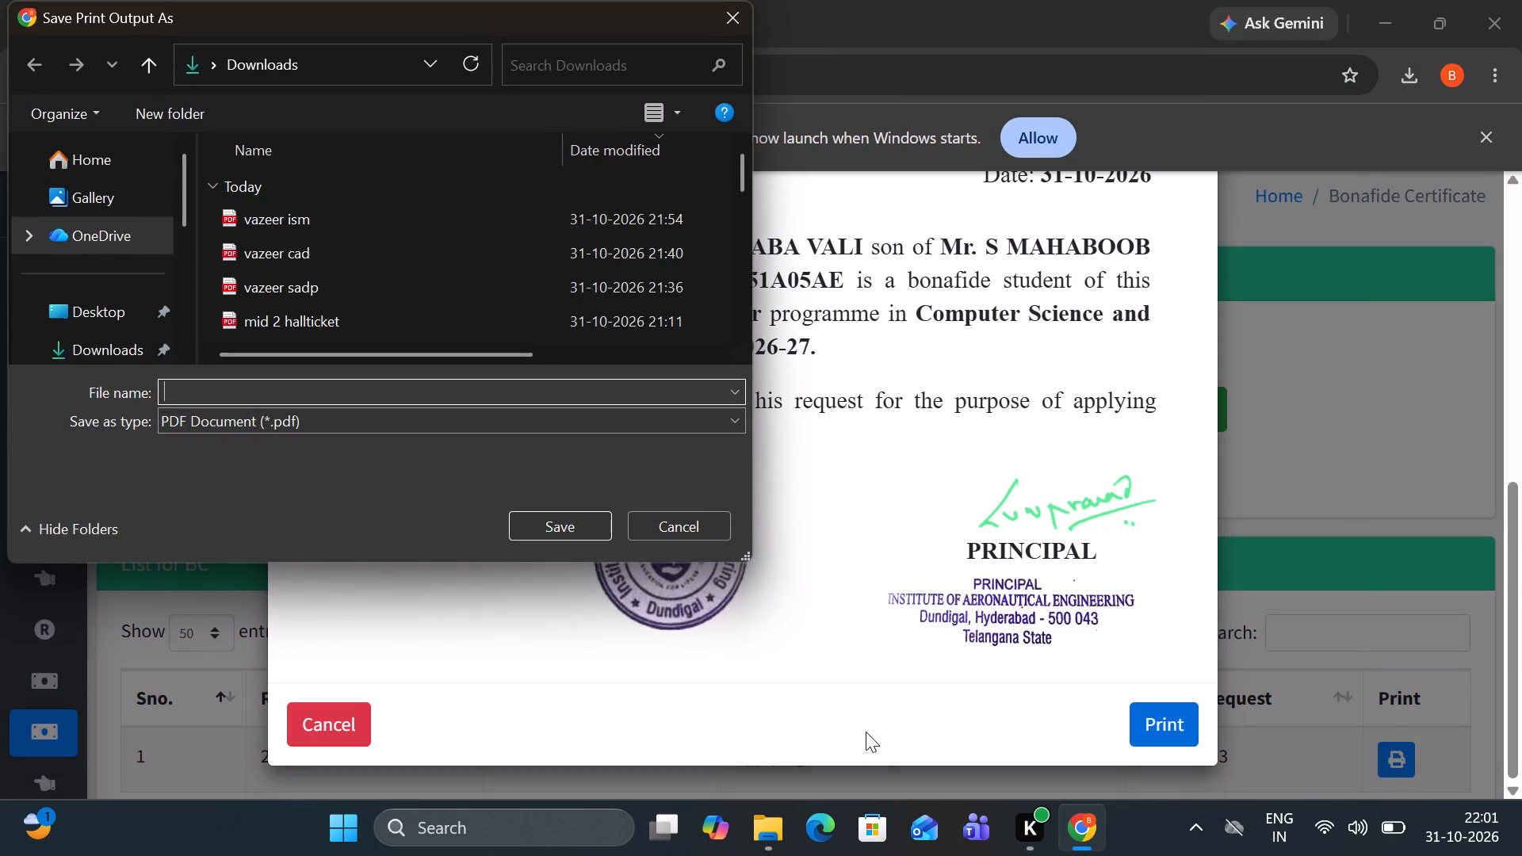
type("bon")
type("afied bab")
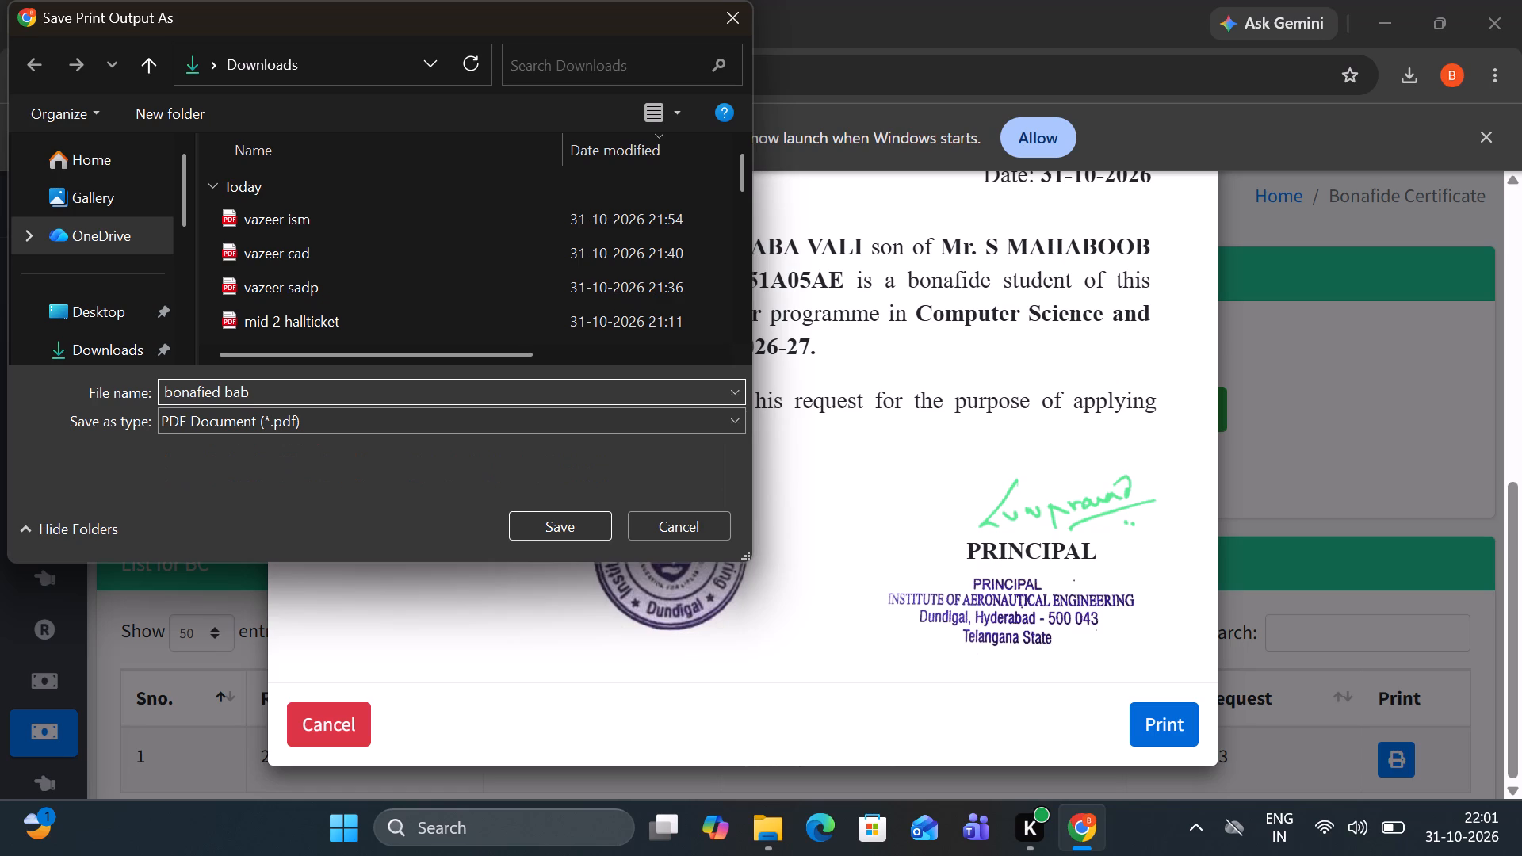
key("a")
left_click(565, 522)
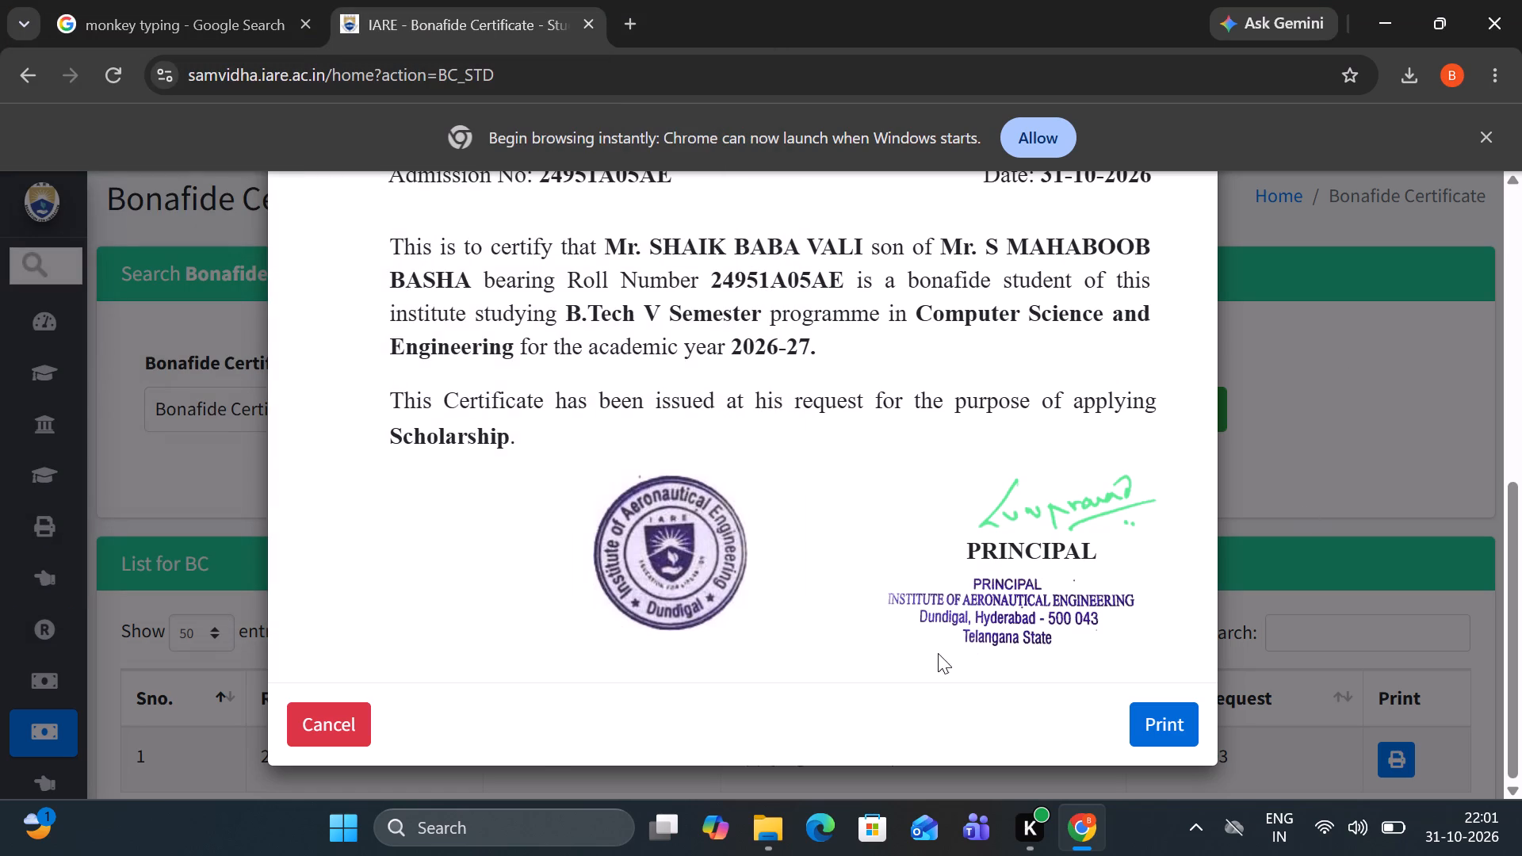
left_click(337, 721)
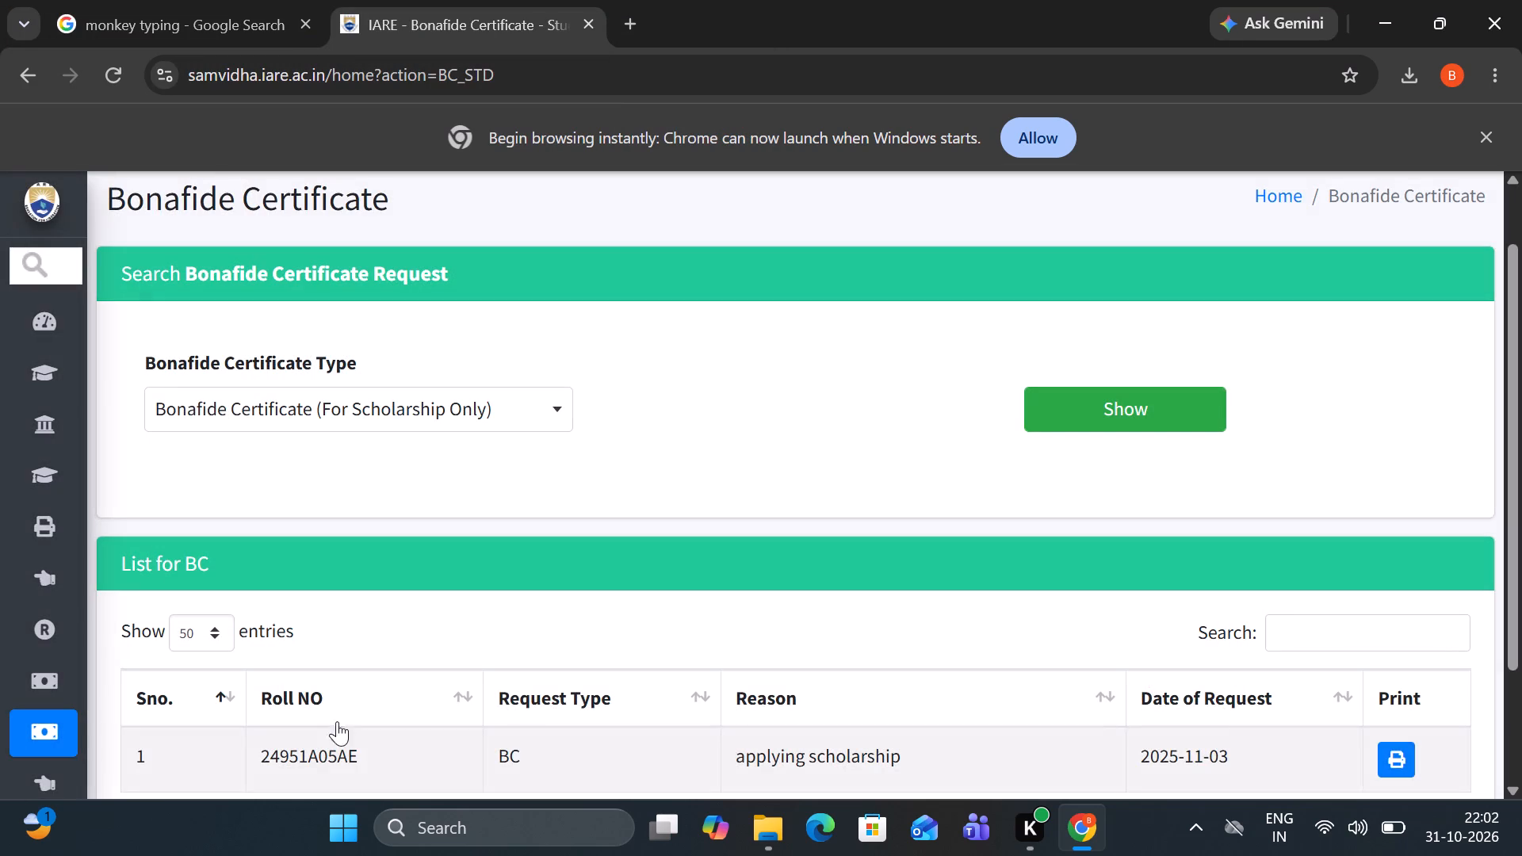